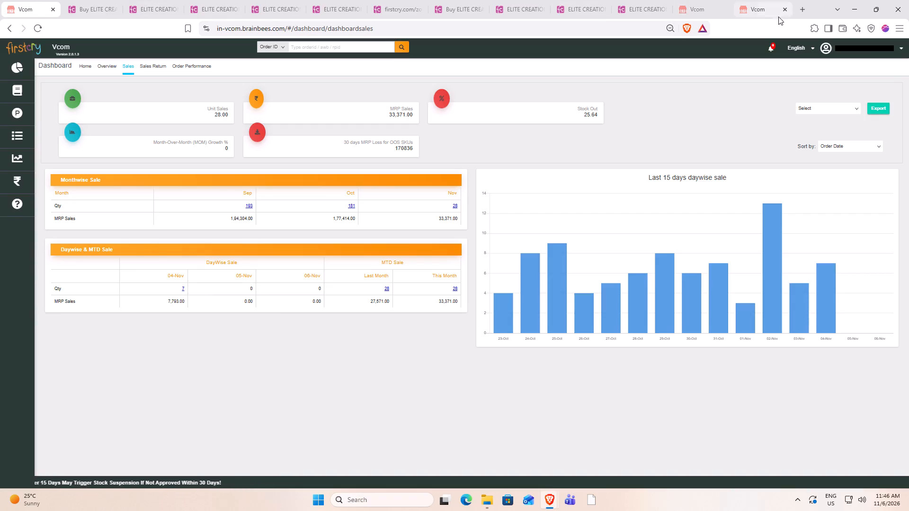
Open Amazon Seller Central in a new tab and show the sent Easy Ship orders waiting for pickup.
{"action": "left_click", "coordinate": [803, 4]}
{"action": "key", "text": "s"}
{"action": "key", "text": "e"}
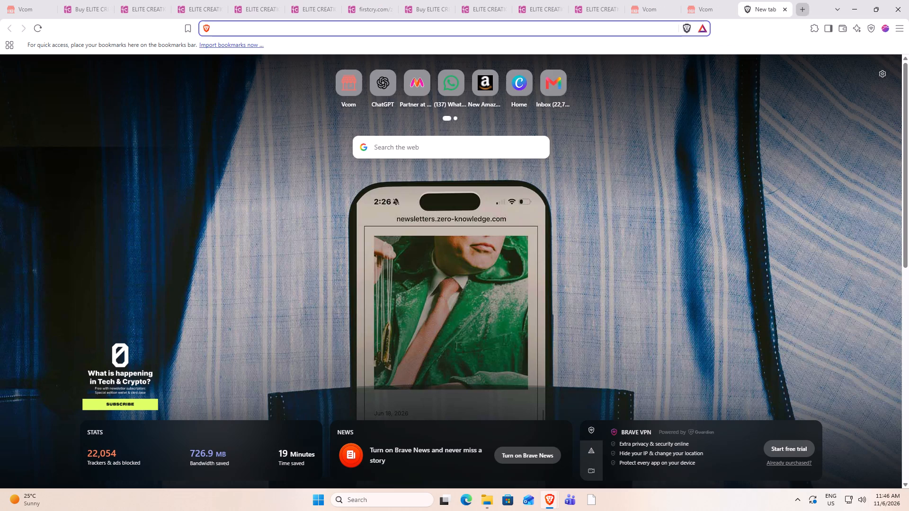
{"action": "left_click", "coordinate": [464, 47]}
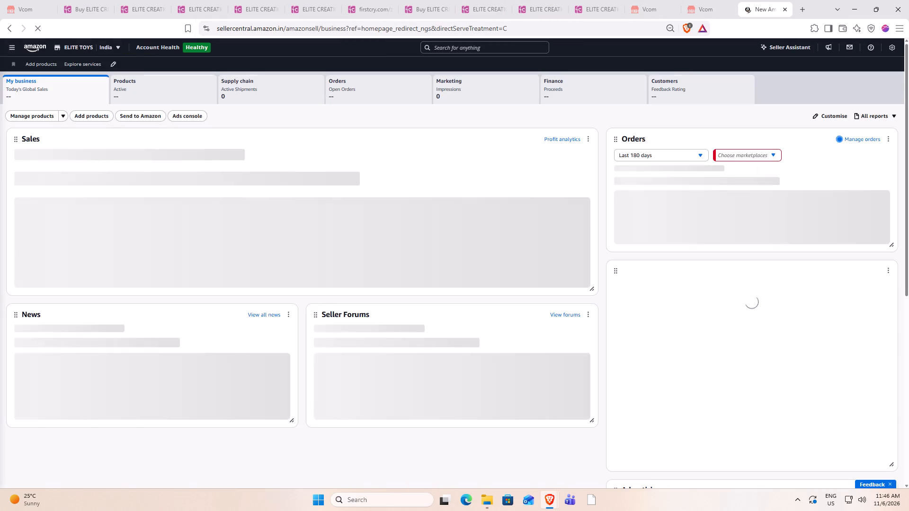
{"action": "left_click", "coordinate": [42, 114]}
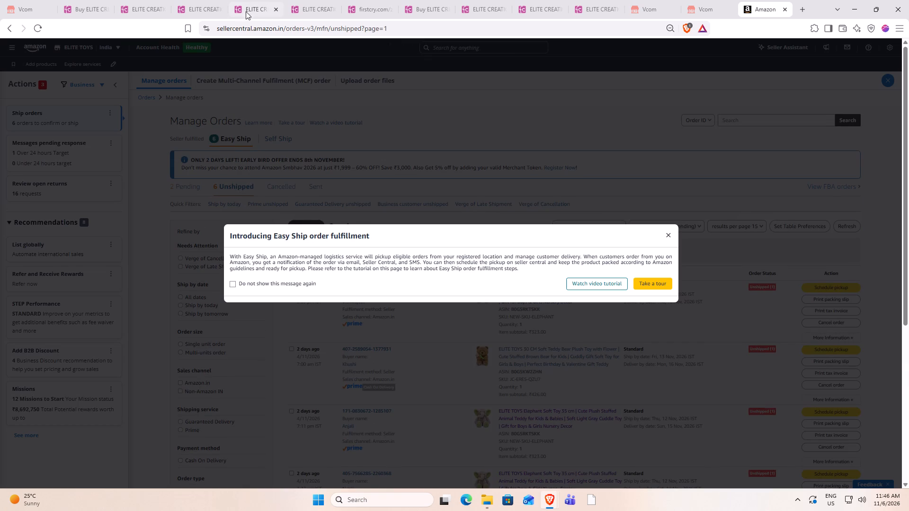
{"action": "left_click", "coordinate": [401, 58]}
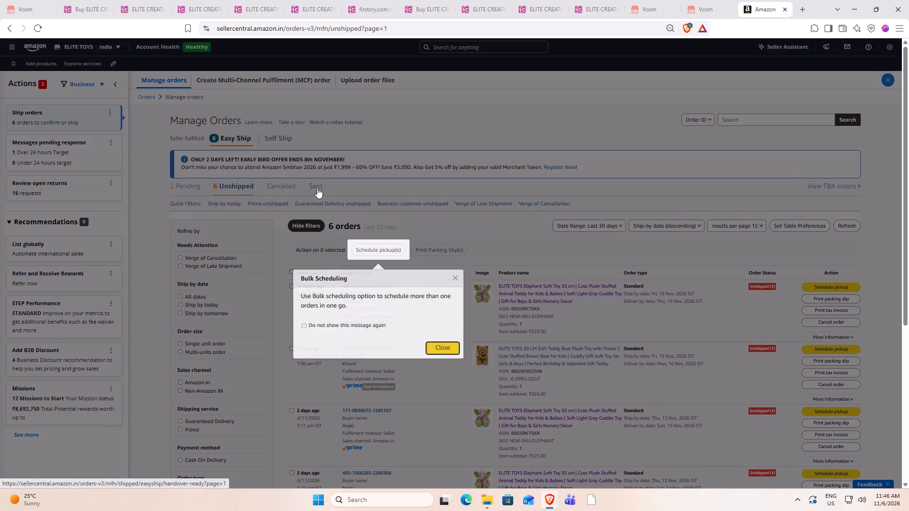
{"action": "left_click", "coordinate": [317, 188]}
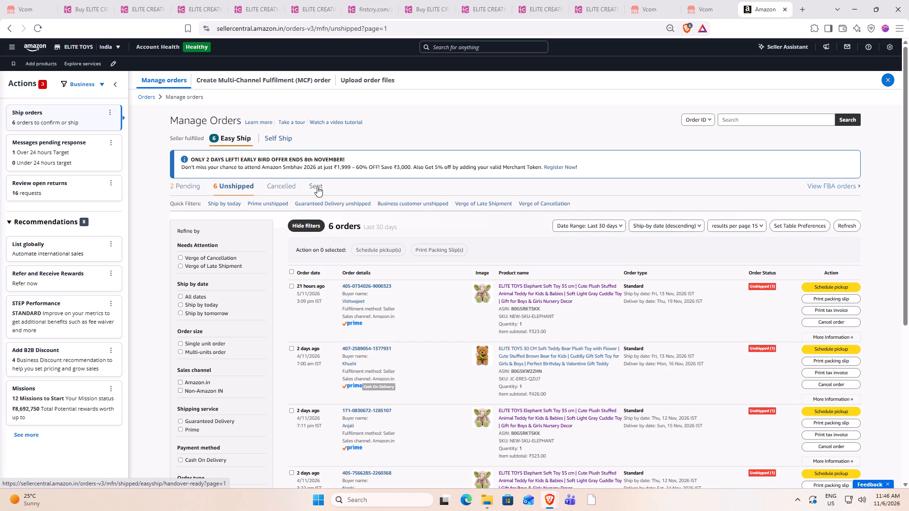
{"action": "left_click", "coordinate": [317, 186]}
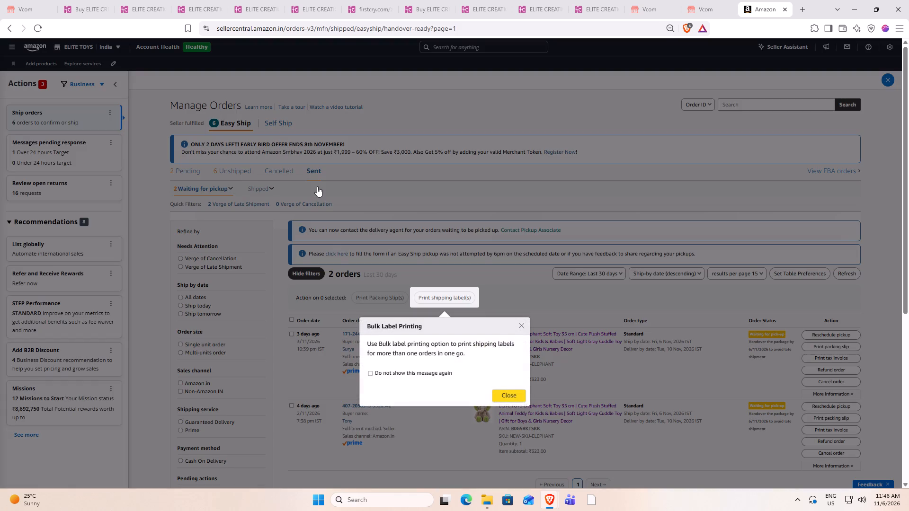
{"action": "left_click", "coordinate": [337, 251]}
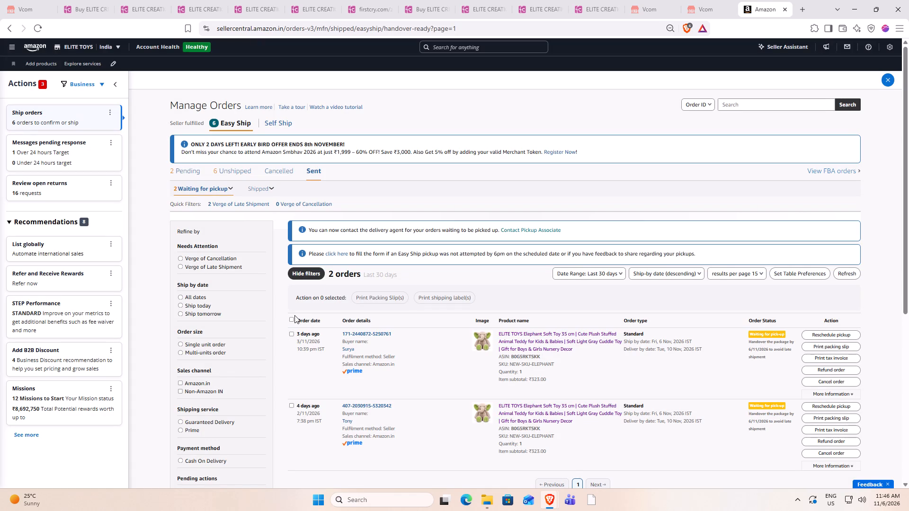
Select all orders waiting for pickup and print their shipping labels in bulk.
{"action": "left_click", "coordinate": [294, 316]}
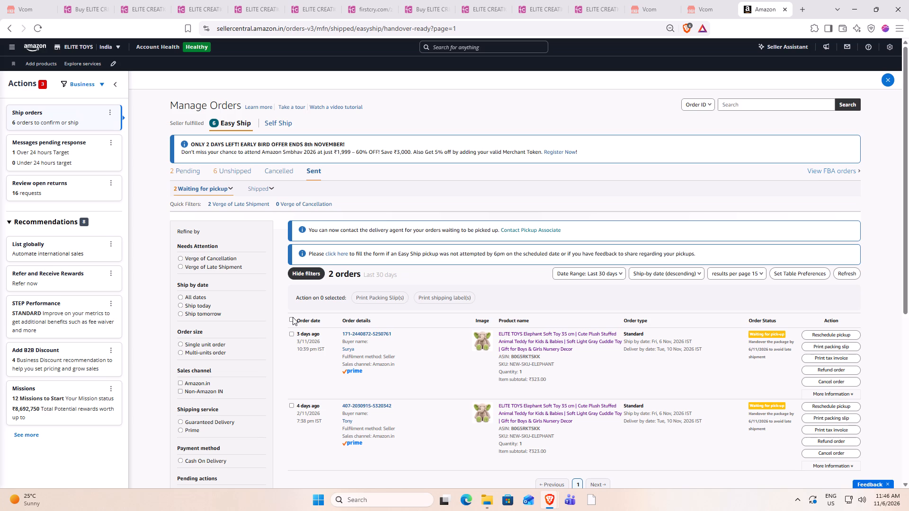
{"action": "left_click", "coordinate": [292, 317]}
{"action": "scroll", "coordinate": [430, 321], "scroll_direction": "down", "scroll_amount": 3}
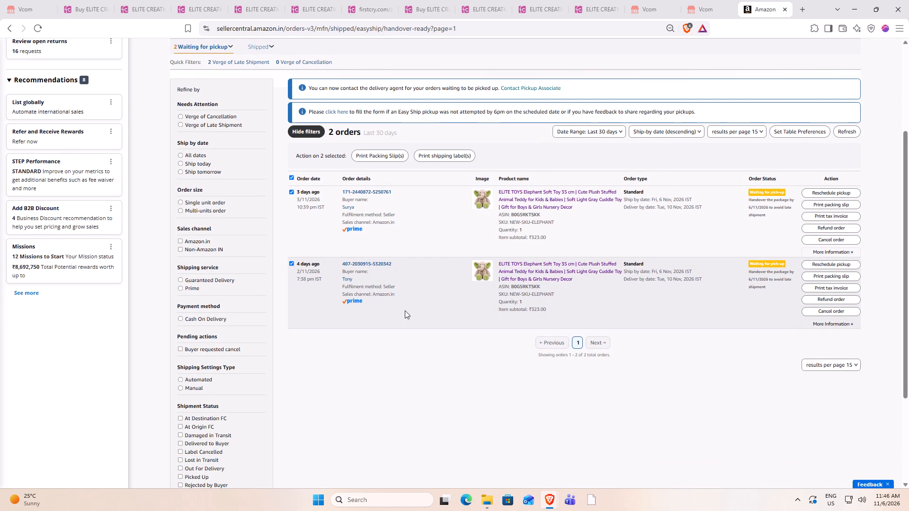
{"action": "left_click", "coordinate": [426, 150]}
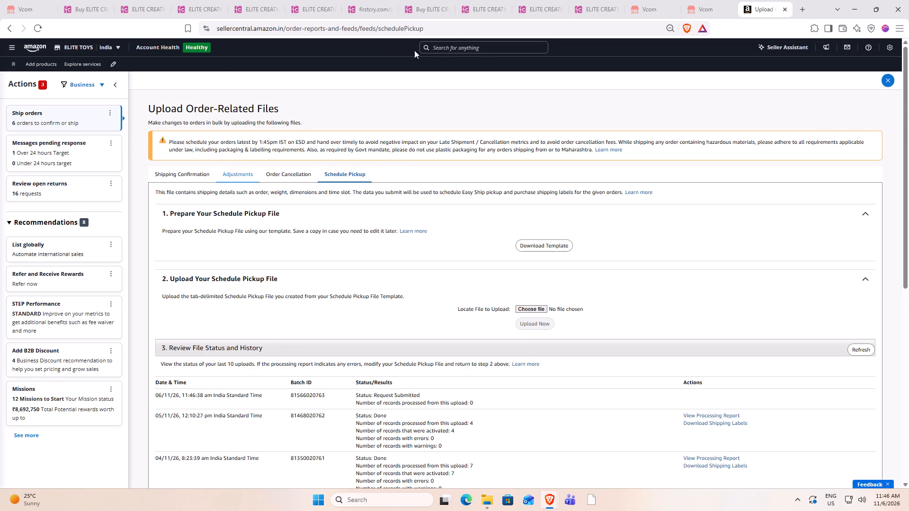
Close the leftover FirstCry product tabs and extra Vcom tabs, keeping the first Vcom tab and the Amazon tab.
{"action": "triple_click", "coordinate": [106, 7]}
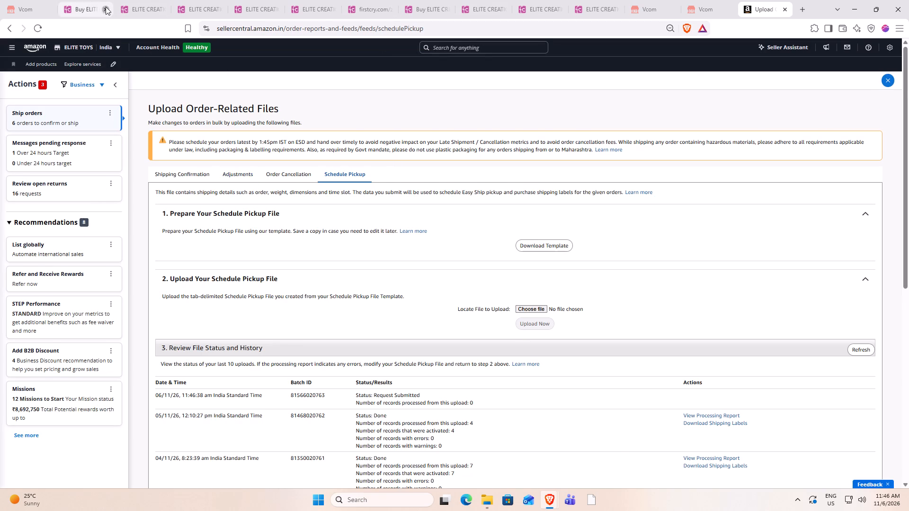
{"action": "double_click", "coordinate": [106, 7]}
{"action": "triple_click", "coordinate": [106, 7]}
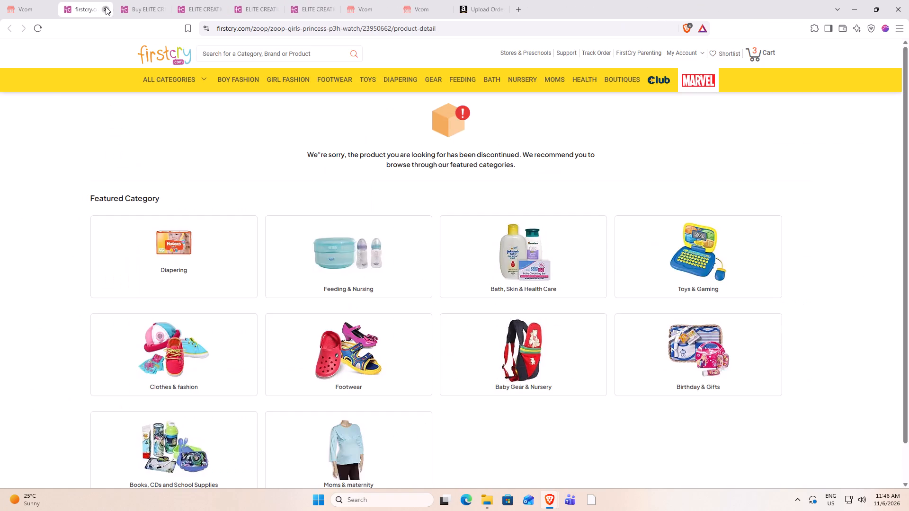
{"action": "double_click", "coordinate": [106, 7]}
{"action": "left_click", "coordinate": [106, 7]}
{"action": "double_click", "coordinate": [106, 7]}
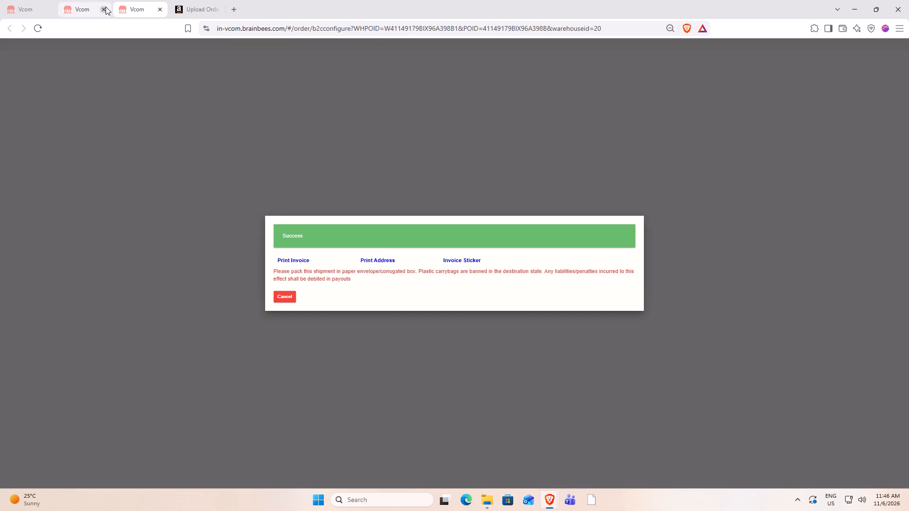
{"action": "left_click", "coordinate": [106, 7]}
Search for "pdf to jpg" in a new tab and open the iLovePDF PDF to JPG converter.
{"action": "left_click", "coordinate": [121, 9]}
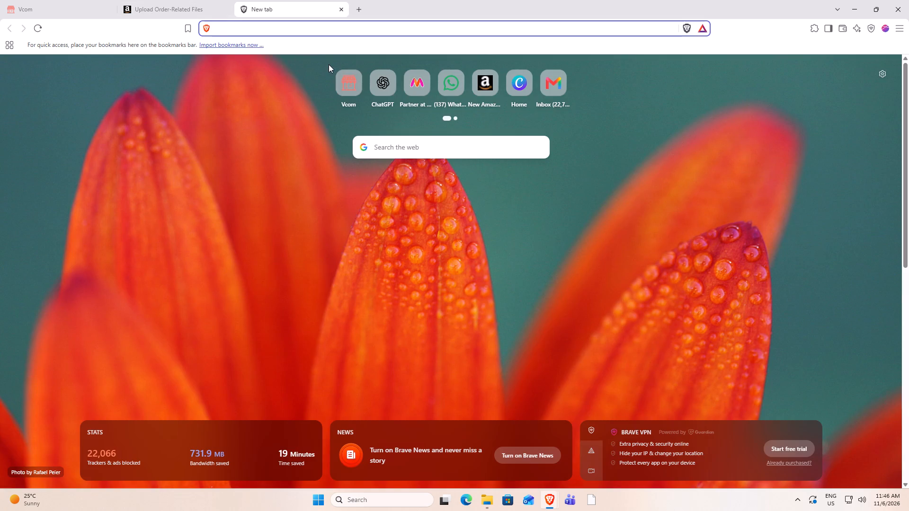
{"action": "type", "text": "pdf to jpg"}
{"action": "key", "text": "Return"}
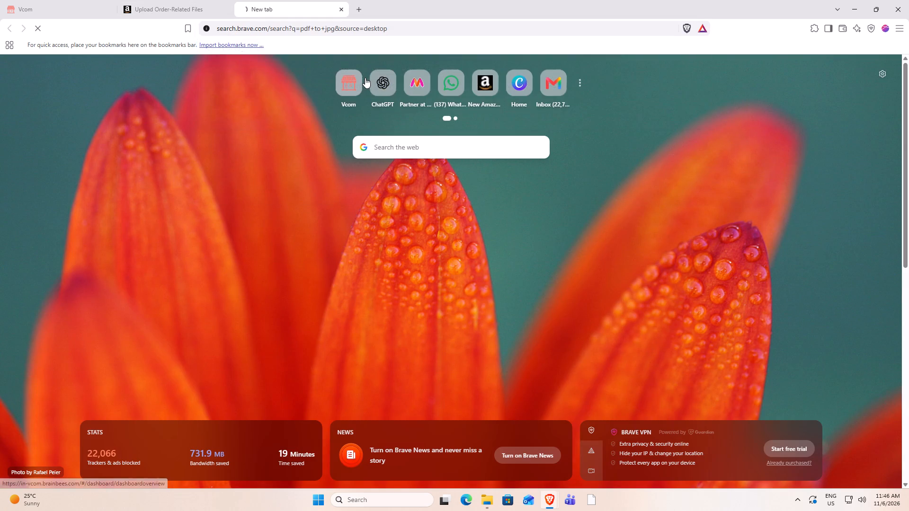
{"action": "left_click", "coordinate": [253, 124]}
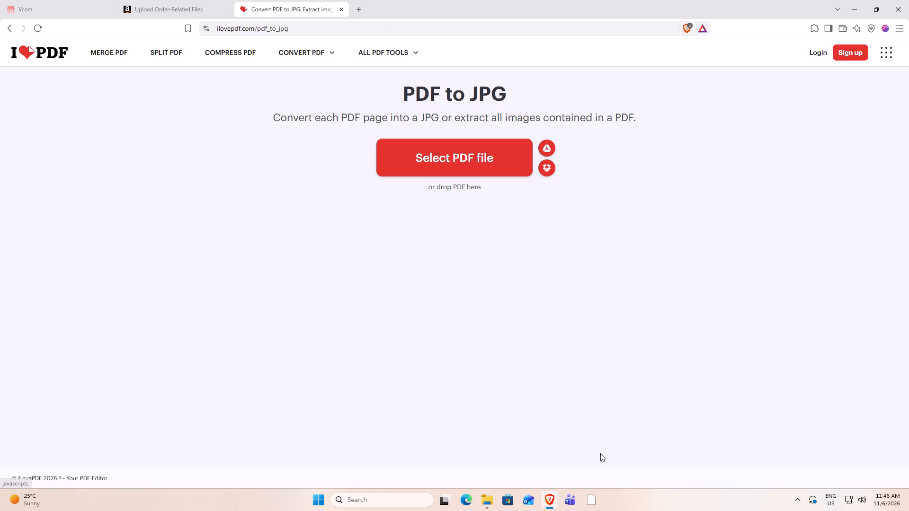
{"action": "left_click", "coordinate": [488, 492]}
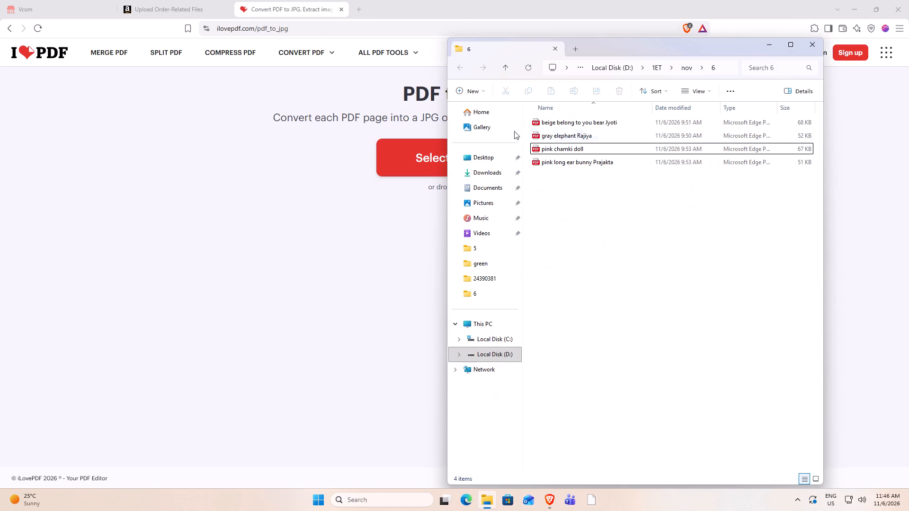
{"action": "left_click", "coordinate": [553, 118]}
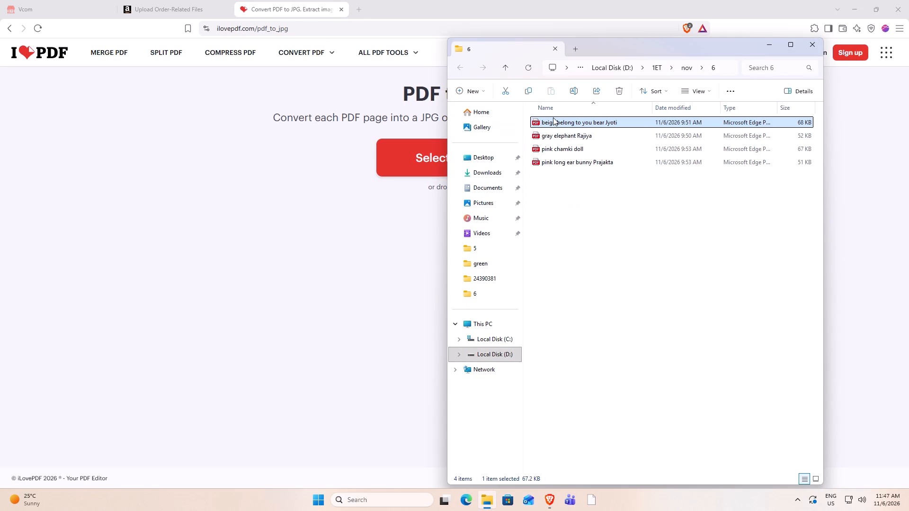
{"action": "key", "text": "shift+Down"}
{"action": "left_click_drag", "start_coordinate": [553, 117], "coordinate": [401, 129]}
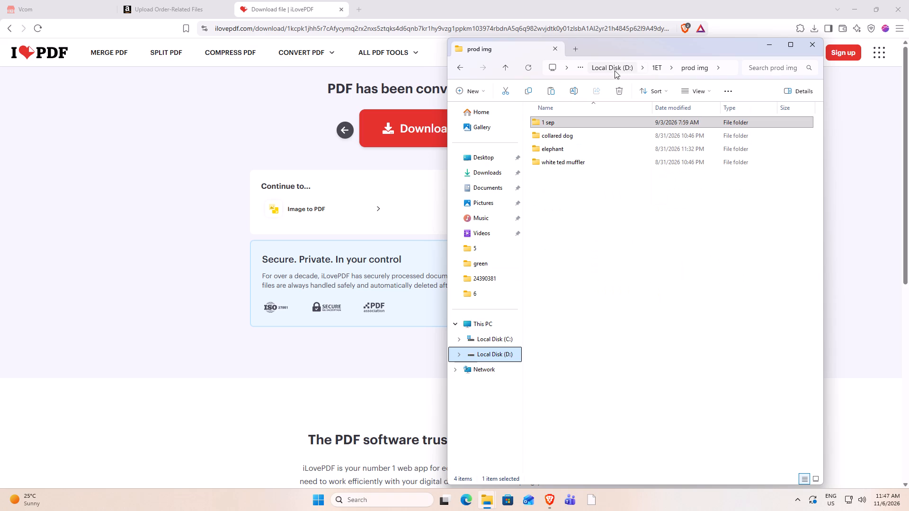
{"action": "left_click", "coordinate": [663, 73]}
{"action": "scroll", "coordinate": [605, 282], "scroll_direction": "down", "scroll_amount": 3}
{"action": "triple_click", "coordinate": [587, 340]}
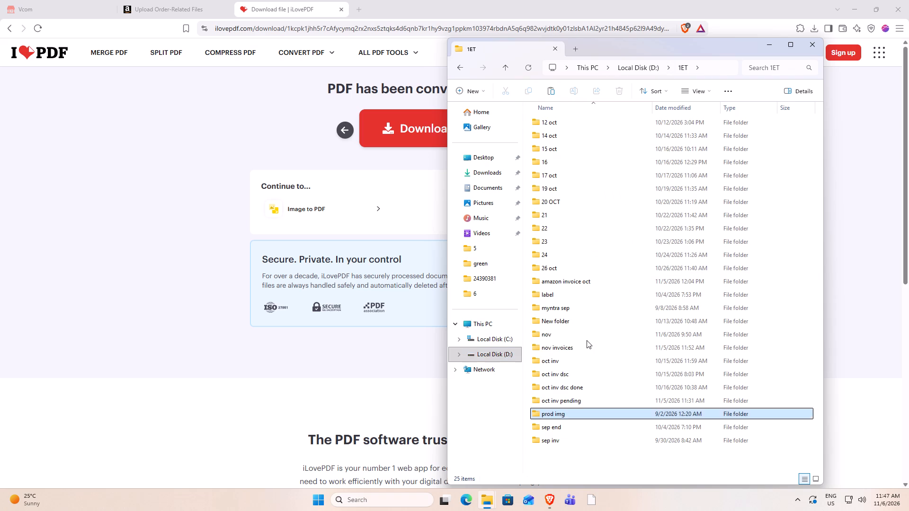
{"action": "left_click", "coordinate": [579, 273]}
{"action": "double_click", "coordinate": [561, 163]}
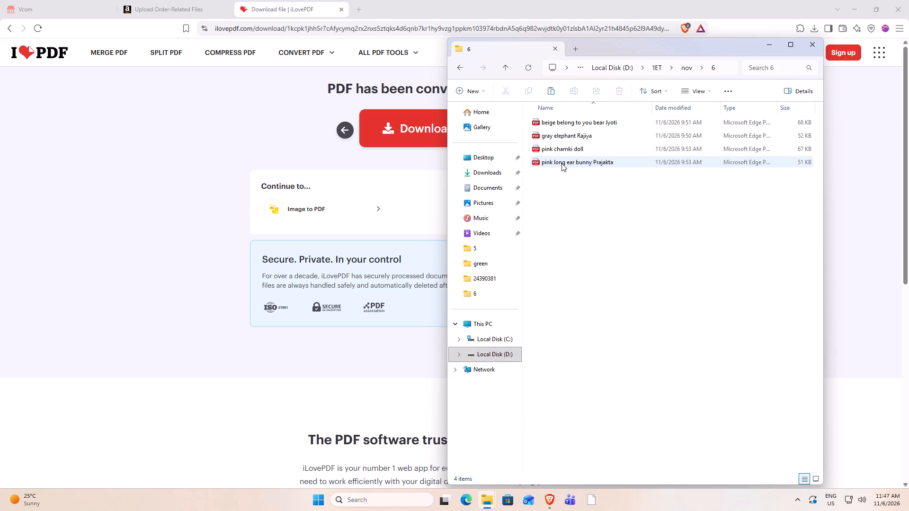
{"action": "left_click", "coordinate": [573, 219]}
{"action": "key", "text": "ctrl+shift+n"}
{"action": "type", "text": "img"}
{"action": "left_click", "coordinate": [573, 219]}
Paste the copied pink chamki doll and pink long ear bunny folders into the img folder.
{"action": "double_click", "coordinate": [588, 171]}
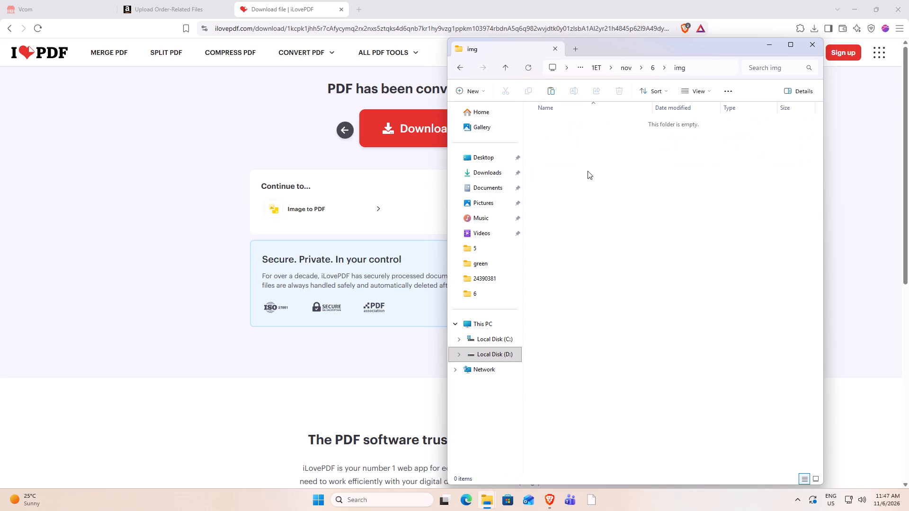
{"action": "key", "text": "ctrl+v"}
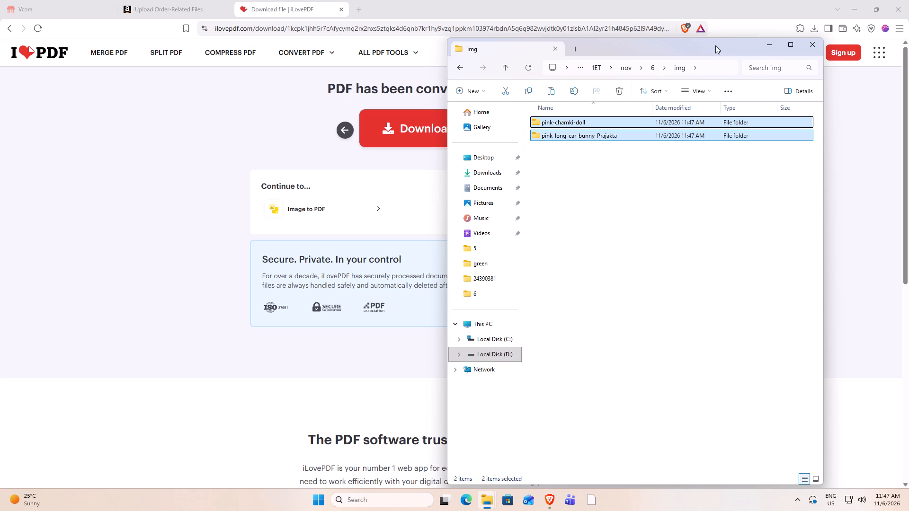
Arrange the iLovePDF browser window and the img folder window side by side, each filling half the screen.
{"action": "left_click_drag", "start_coordinate": [713, 17], "coordinate": [413, 41]}
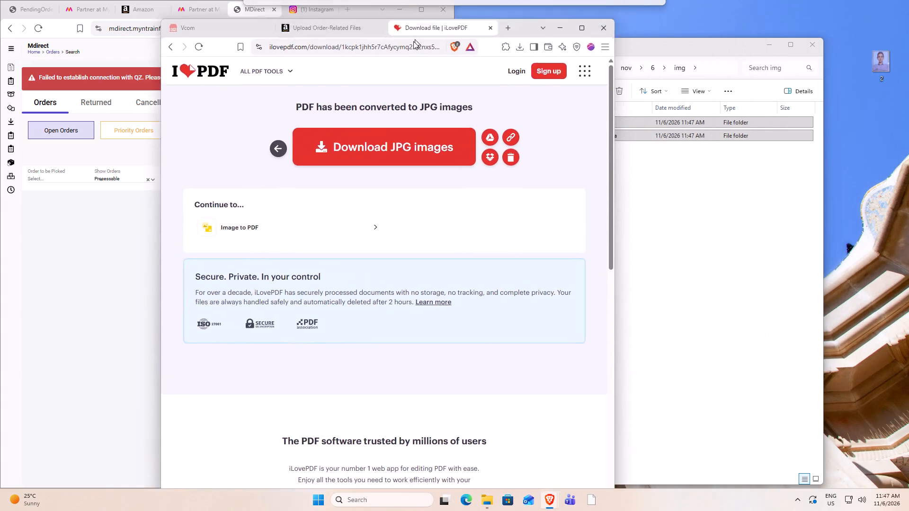
{"action": "left_click_drag", "start_coordinate": [413, 41], "coordinate": [308, 115]}
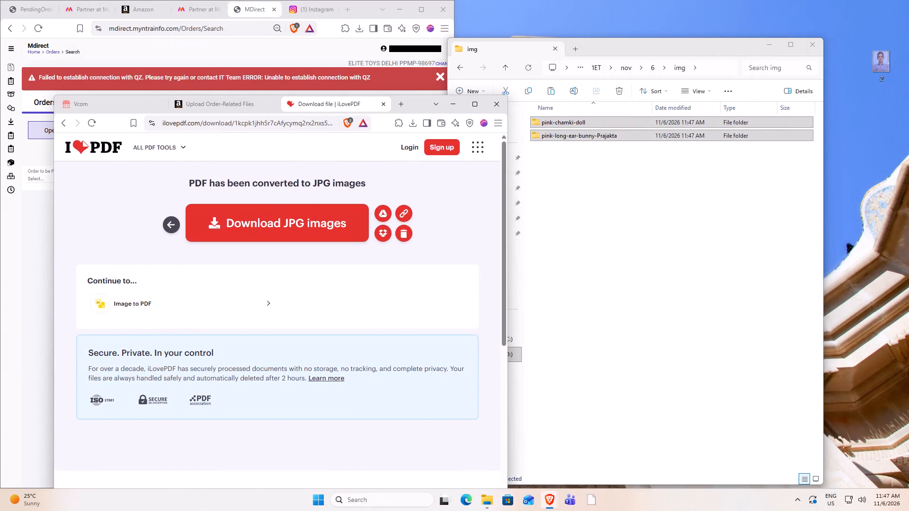
{"action": "left_click_drag", "start_coordinate": [414, 107], "coordinate": [360, 36]}
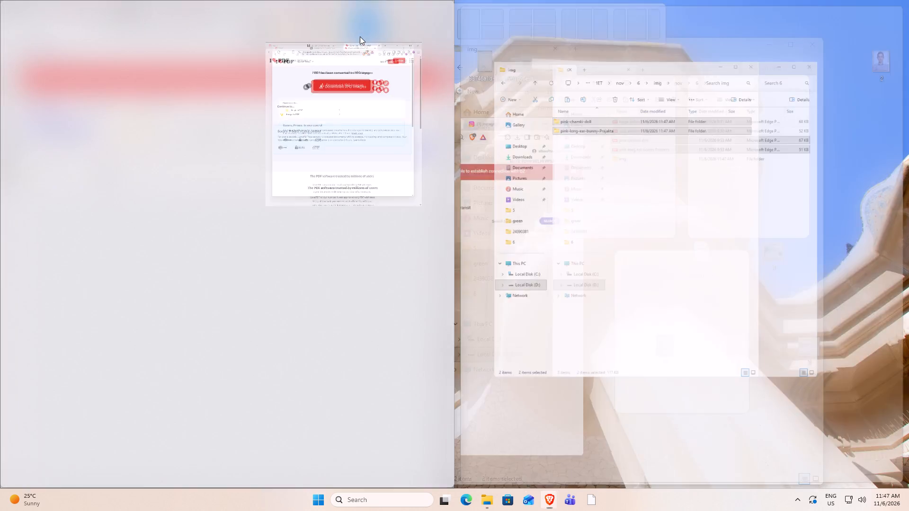
{"action": "left_click", "coordinate": [593, 160]}
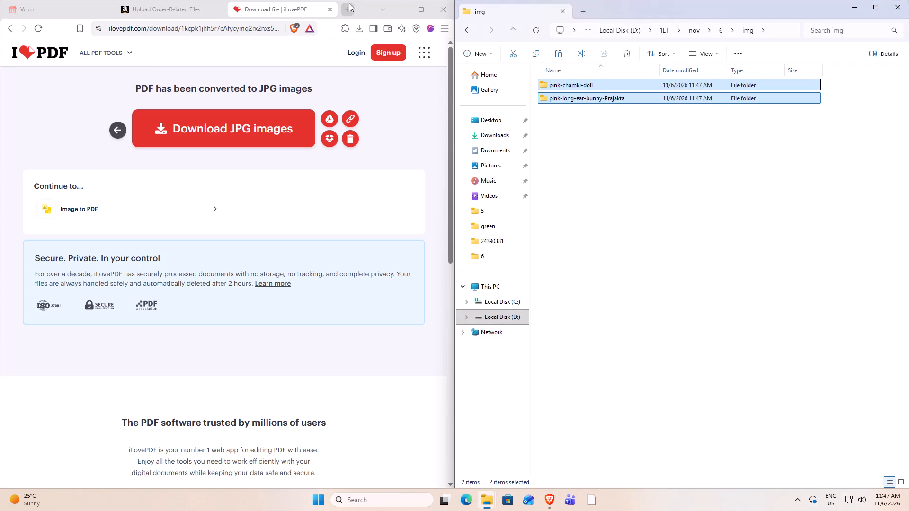
Open the Canva home page in a new browser tab.
{"action": "left_click", "coordinate": [352, 3]}
{"action": "key", "text": "c"}
{"action": "key", "text": "a"}
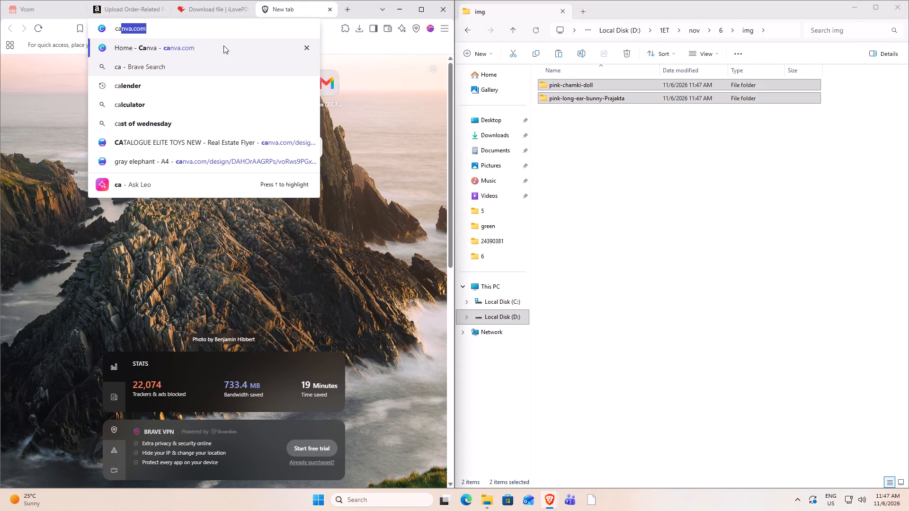
{"action": "left_click", "coordinate": [223, 45]}
Return to Amazon's Upload Order-Related Files page and reload it to update the upload status.
{"action": "left_click", "coordinate": [119, 16]}
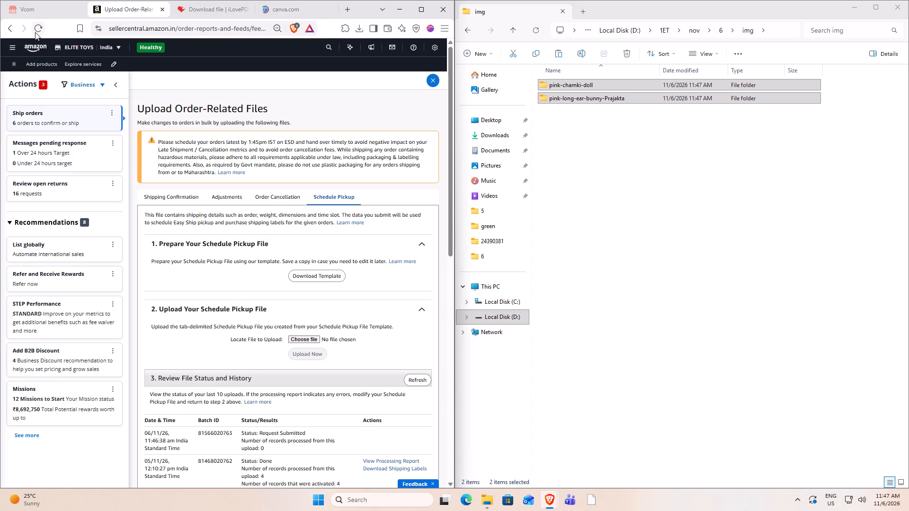
{"action": "left_click", "coordinate": [36, 31]}
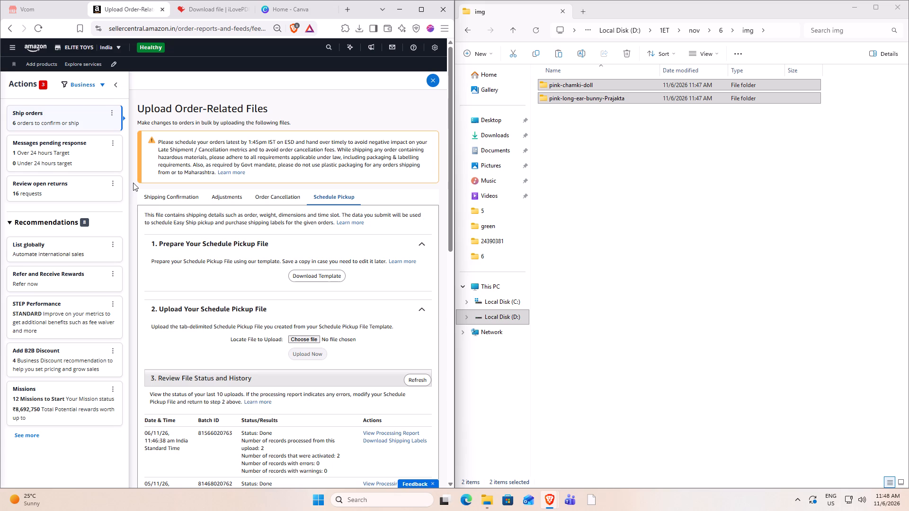
Download the shipping labels for the 06/11/26 pickup batch and save the PDF in D: > 1ET > nov > 6.
{"action": "scroll", "coordinate": [151, 264], "scroll_direction": "down", "scroll_amount": 2}
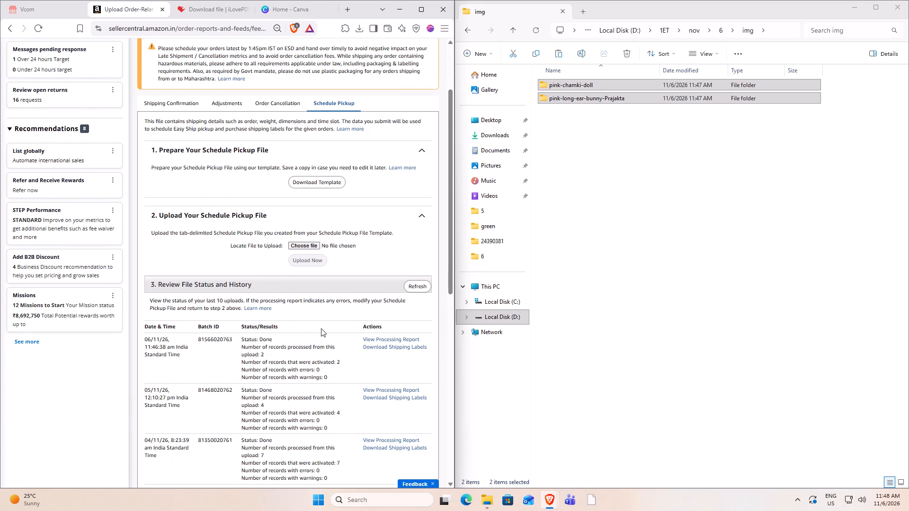
{"action": "left_click", "coordinate": [368, 349]}
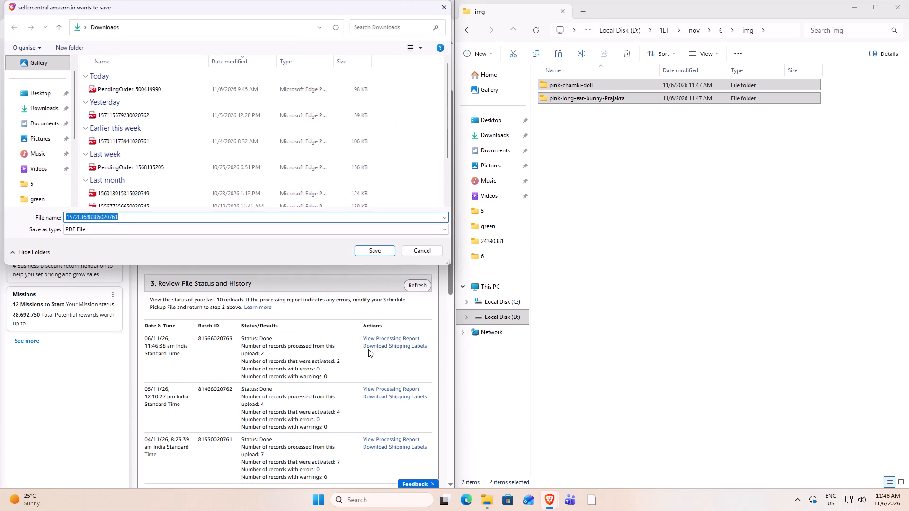
{"action": "scroll", "coordinate": [39, 161], "scroll_direction": "down", "scroll_amount": 2}
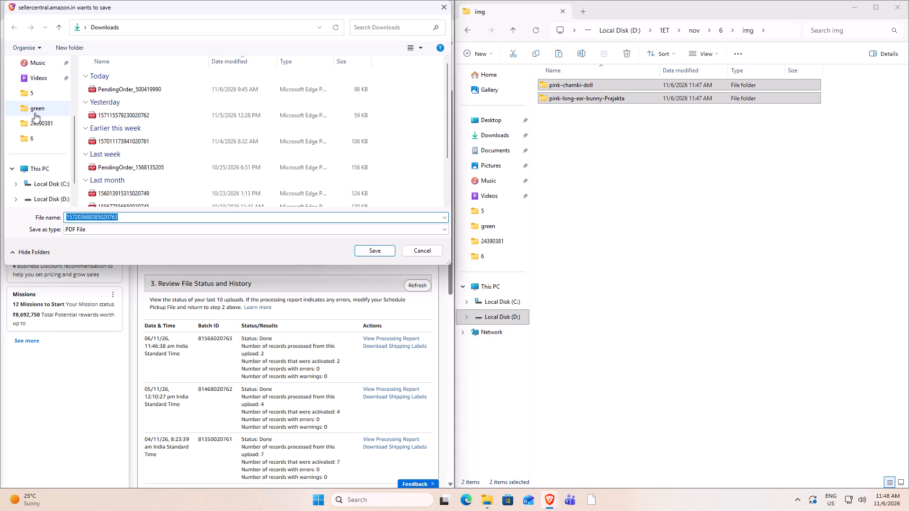
{"action": "scroll", "coordinate": [38, 123], "scroll_direction": "up", "scroll_amount": 2}
{"action": "scroll", "coordinate": [38, 123], "scroll_direction": "down", "scroll_amount": 7}
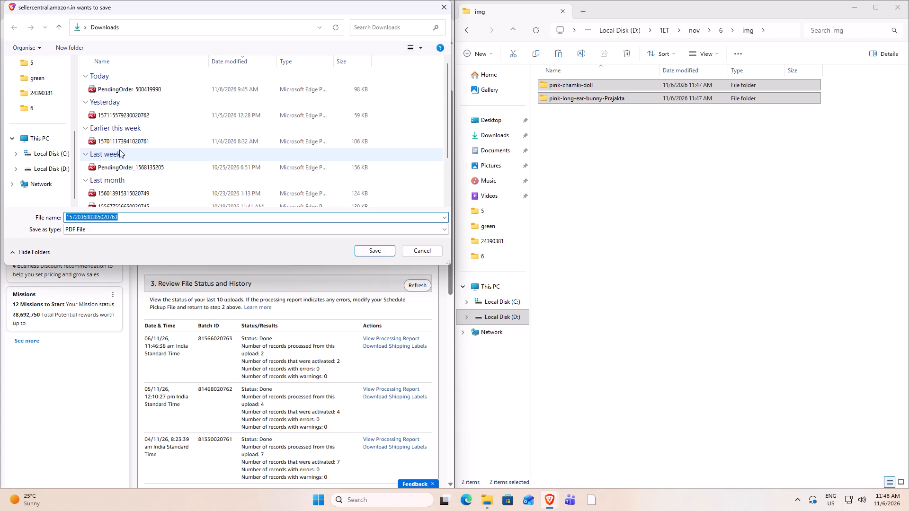
{"action": "scroll", "coordinate": [139, 196], "scroll_direction": "down", "scroll_amount": 4}
{"action": "left_click", "coordinate": [60, 171]}
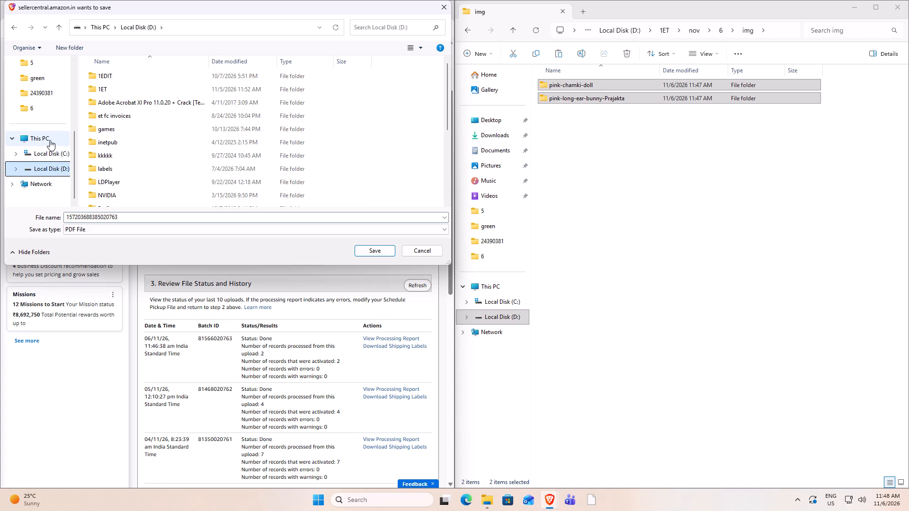
{"action": "left_click", "coordinate": [50, 140]}
{"action": "double_click", "coordinate": [249, 82]}
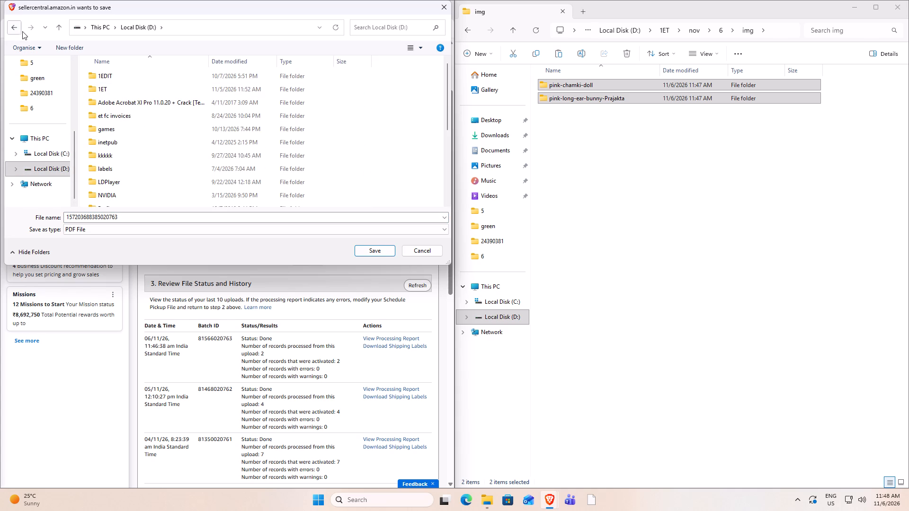
{"action": "left_click", "coordinate": [65, 33]}
{"action": "double_click", "coordinate": [227, 81]}
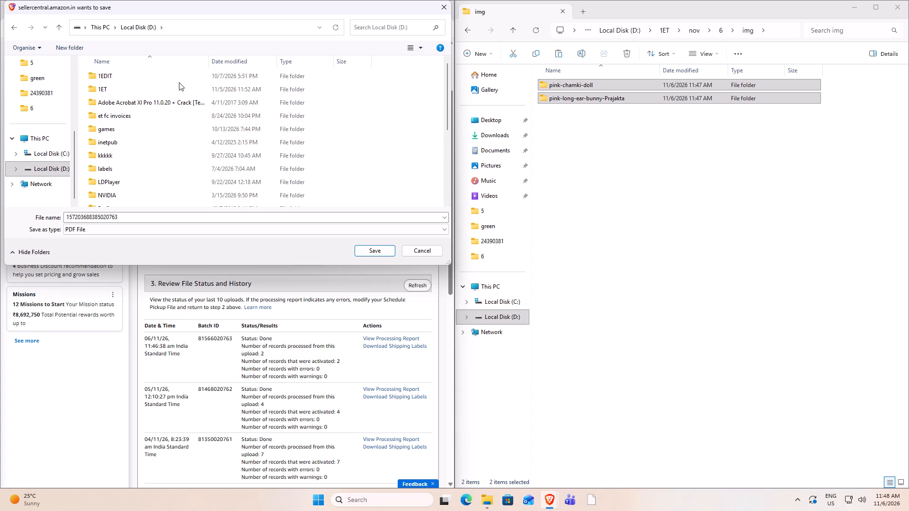
{"action": "double_click", "coordinate": [179, 87]}
{"action": "scroll", "coordinate": [184, 143], "scroll_direction": "down", "scroll_amount": 7}
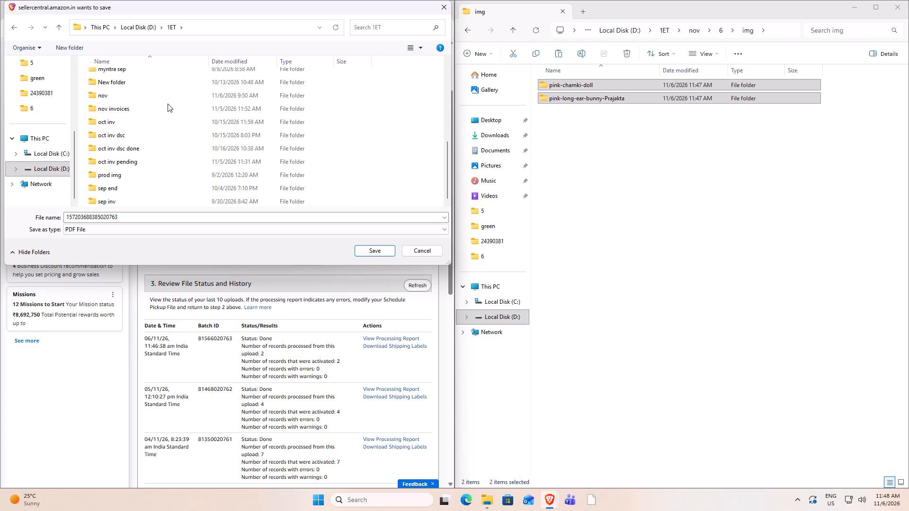
{"action": "double_click", "coordinate": [168, 102]}
{"action": "double_click", "coordinate": [168, 95]}
{"action": "double_click", "coordinate": [155, 115]}
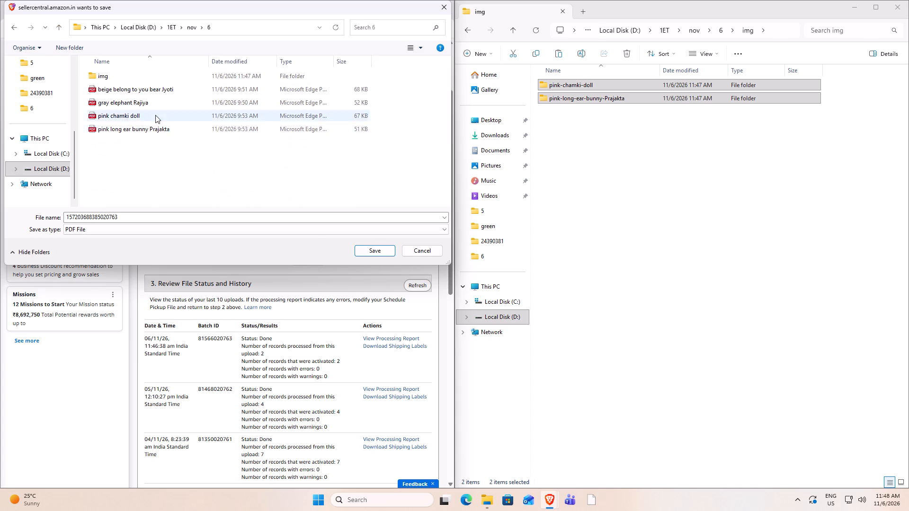
{"action": "left_click", "coordinate": [374, 254]}
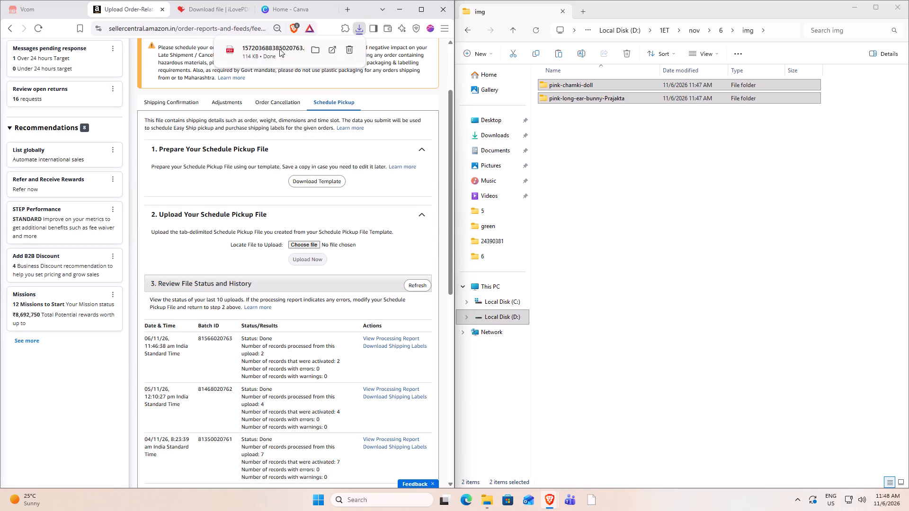
Open the downloaded shipping labels PDF from the 6 folder and set its print range to odd pages only.
{"action": "left_click", "coordinate": [313, 46]}
{"action": "double_click", "coordinate": [553, 194]}
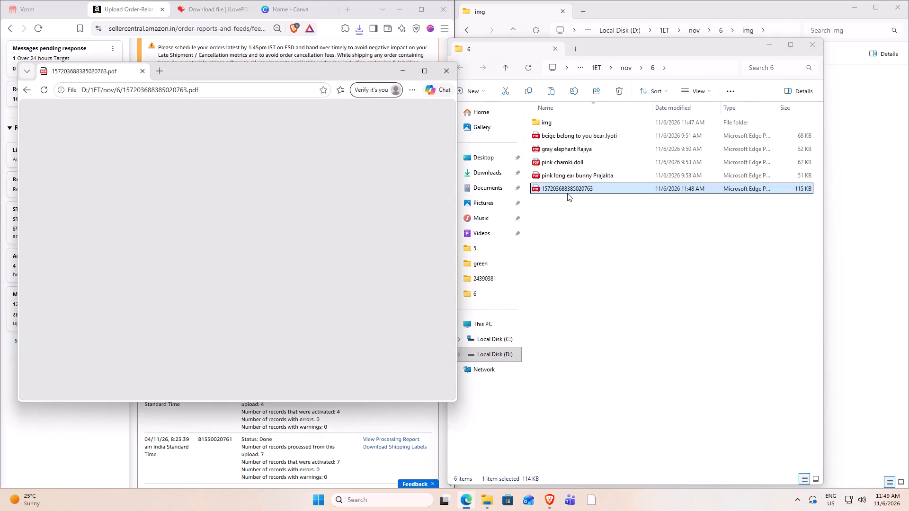
{"action": "left_click", "coordinate": [264, 183]}
{"action": "scroll", "coordinate": [263, 183], "scroll_direction": "down", "scroll_amount": 4, "text": "ctrl"}
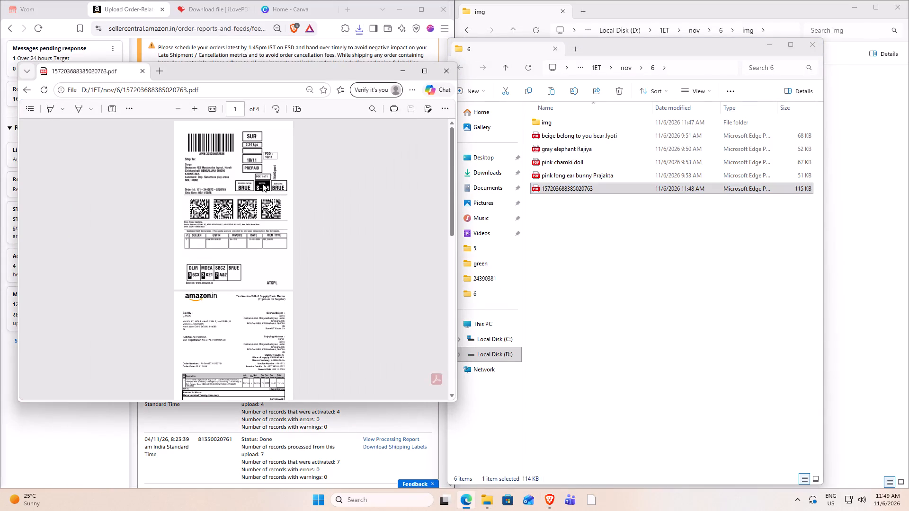
{"action": "key", "text": "ctrl+p"}
{"action": "left_click", "coordinate": [67, 284]}
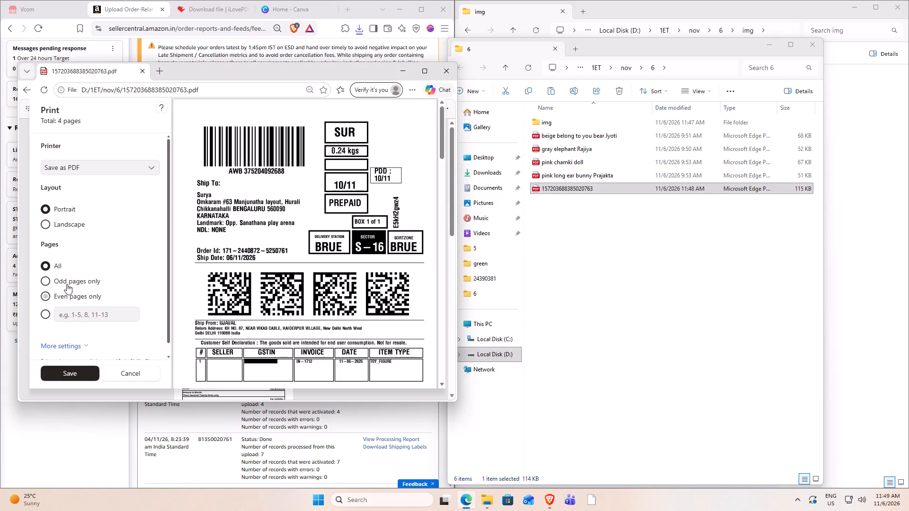
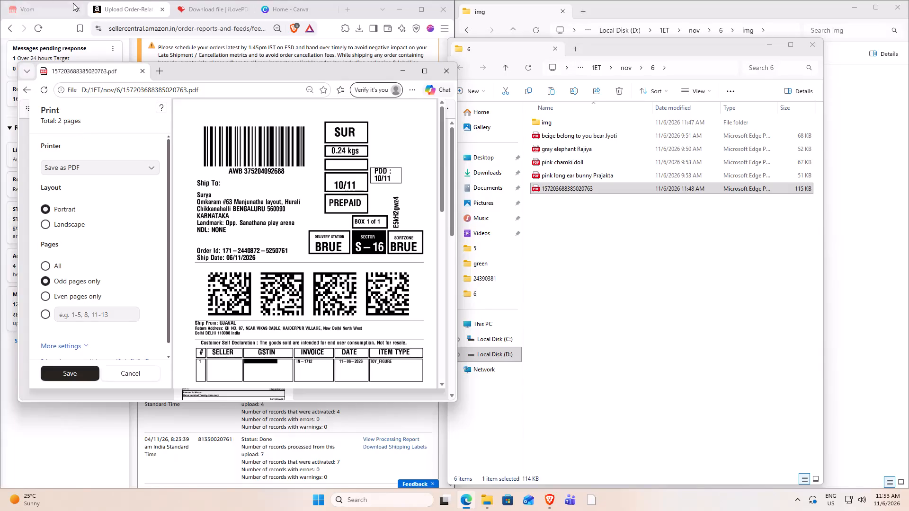
Bring up the Vcom sales dashboard in Brave, and minimize that browser window to return to the shipping labels PDF.
{"action": "left_click", "coordinate": [48, 3]}
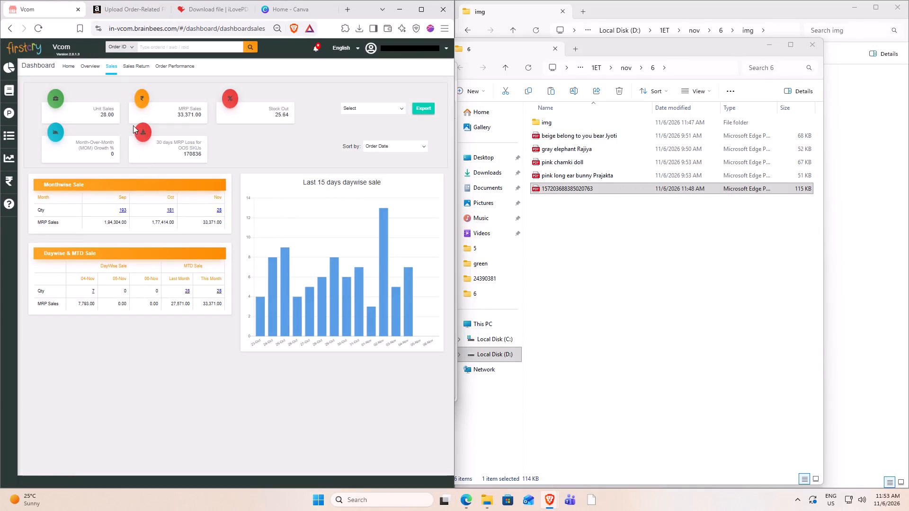
{"action": "left_click", "coordinate": [404, 11]}
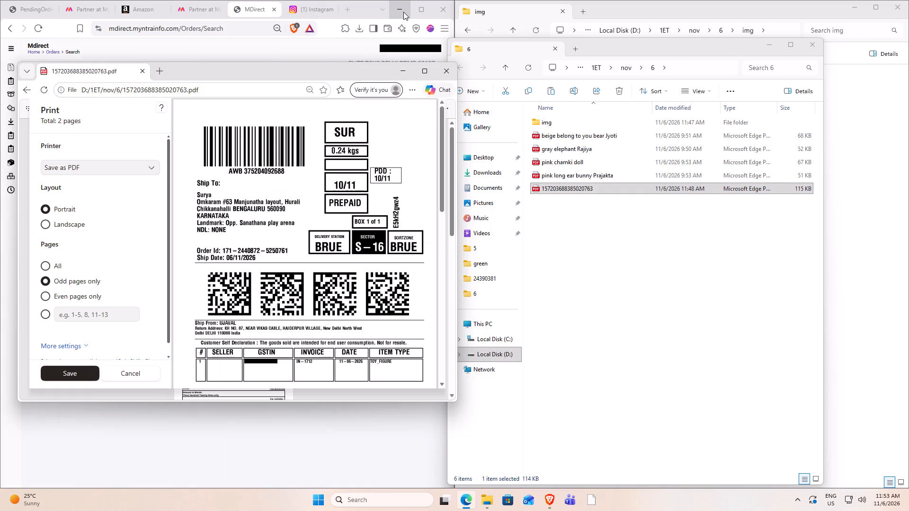
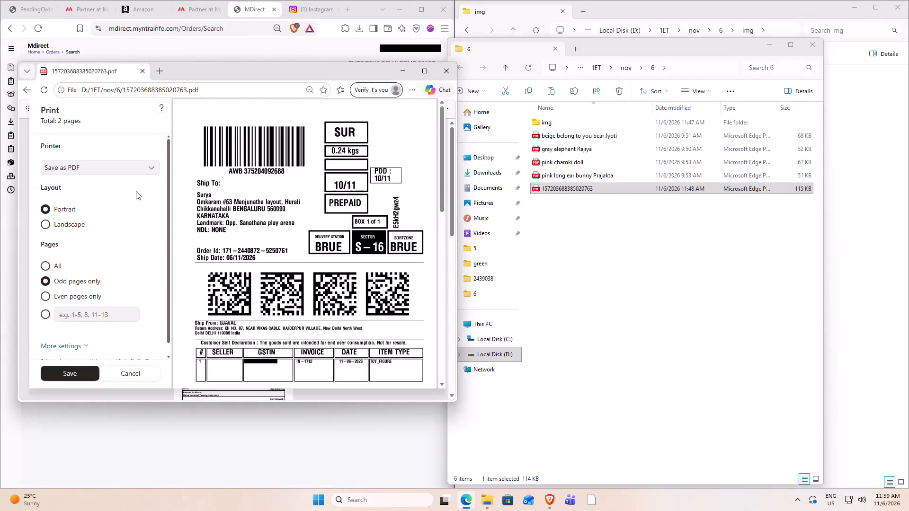
Set the print layout of the shipping labels PDF to 4 pages per sheet.
{"action": "scroll", "coordinate": [129, 251], "scroll_direction": "down", "scroll_amount": 3}
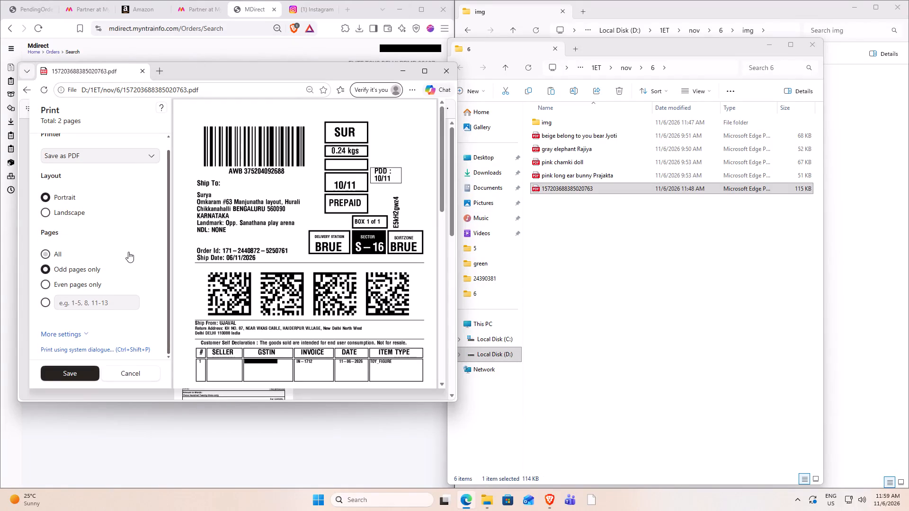
{"action": "scroll", "coordinate": [128, 252], "scroll_direction": "up", "scroll_amount": 5}
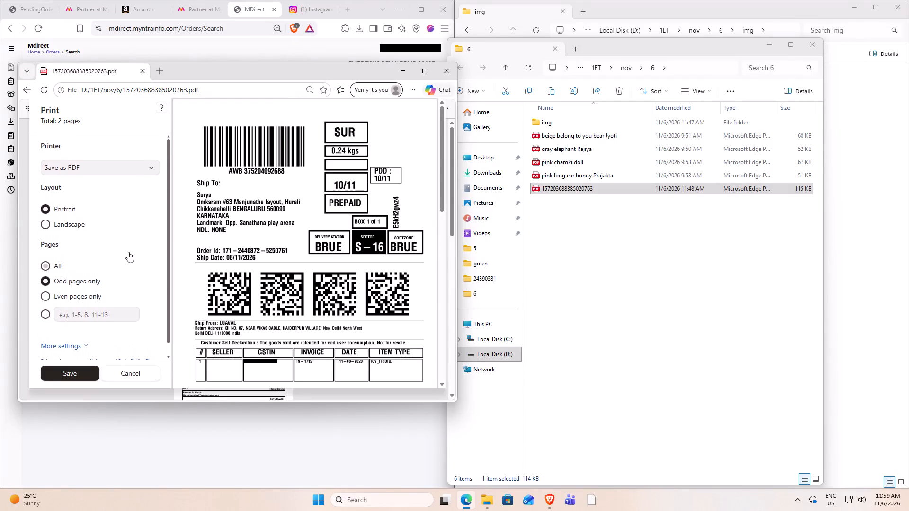
{"action": "scroll", "coordinate": [128, 252], "scroll_direction": "down", "scroll_amount": 4}
{"action": "scroll", "coordinate": [252, 286], "scroll_direction": "down", "scroll_amount": 9}
{"action": "left_click", "coordinate": [73, 334]}
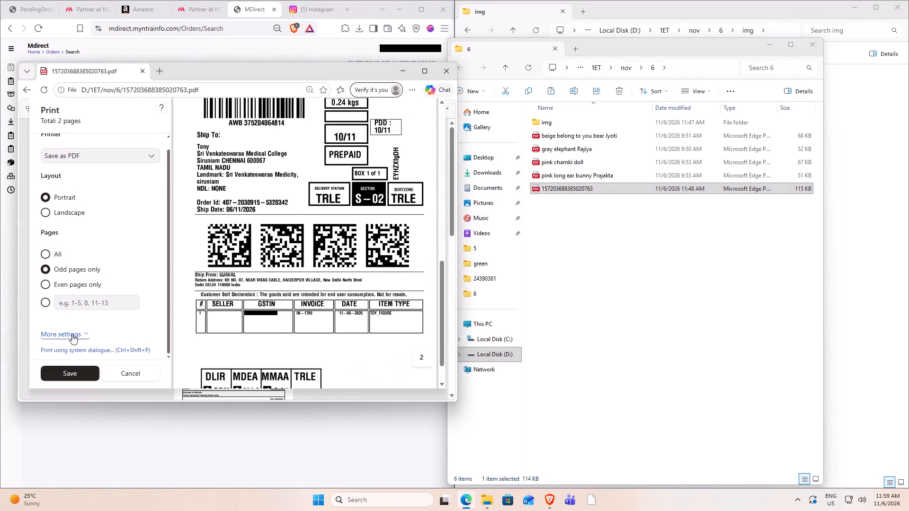
{"action": "left_click", "coordinate": [129, 340]}
{"action": "scroll", "coordinate": [80, 341], "scroll_direction": "down", "scroll_amount": 5}
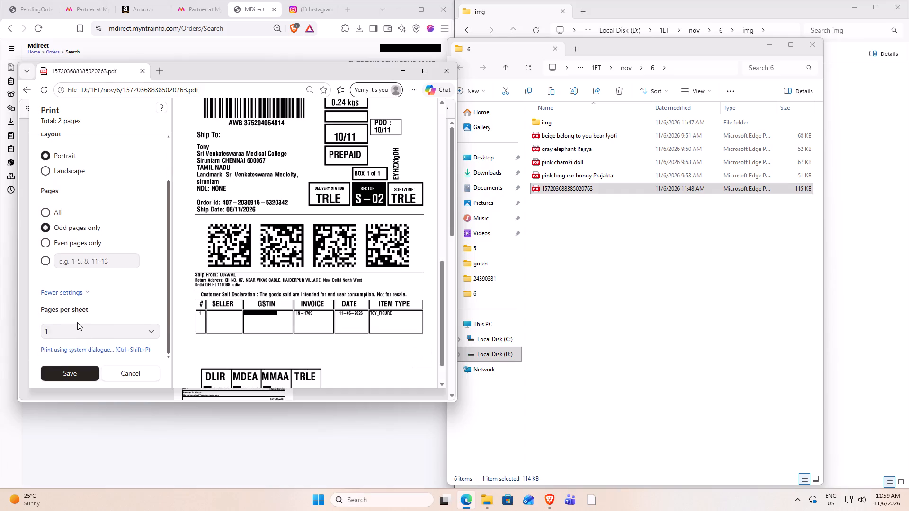
{"action": "left_click", "coordinate": [77, 324]}
{"action": "left_click", "coordinate": [80, 255]}
{"action": "scroll", "coordinate": [279, 259], "scroll_direction": "down", "scroll_amount": 1}
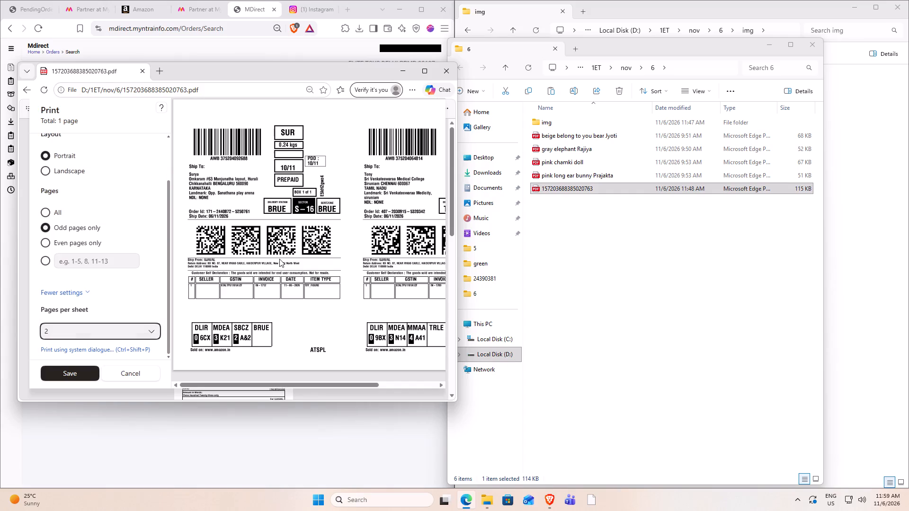
{"action": "scroll", "coordinate": [279, 259], "scroll_direction": "down", "scroll_amount": 3}
{"action": "scroll", "coordinate": [279, 259], "scroll_direction": "up", "scroll_amount": 3}
{"action": "left_click", "coordinate": [92, 328]}
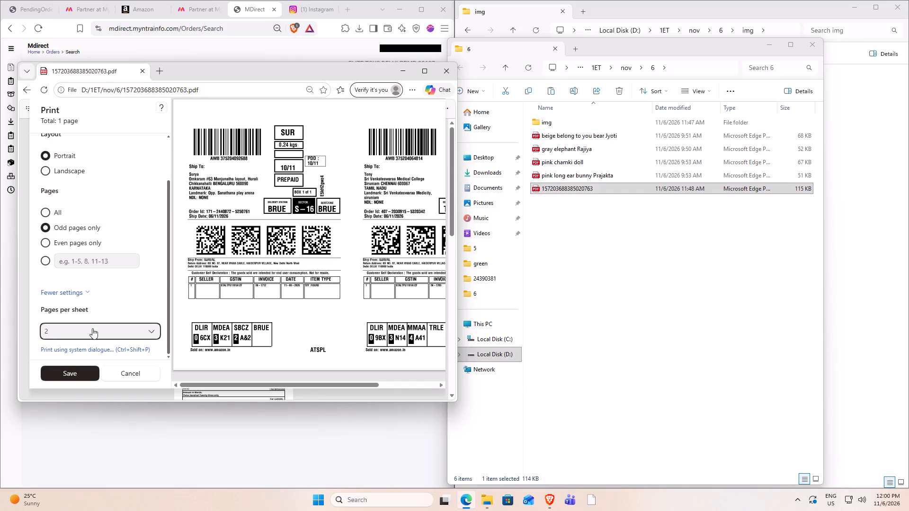
{"action": "left_click", "coordinate": [90, 266]}
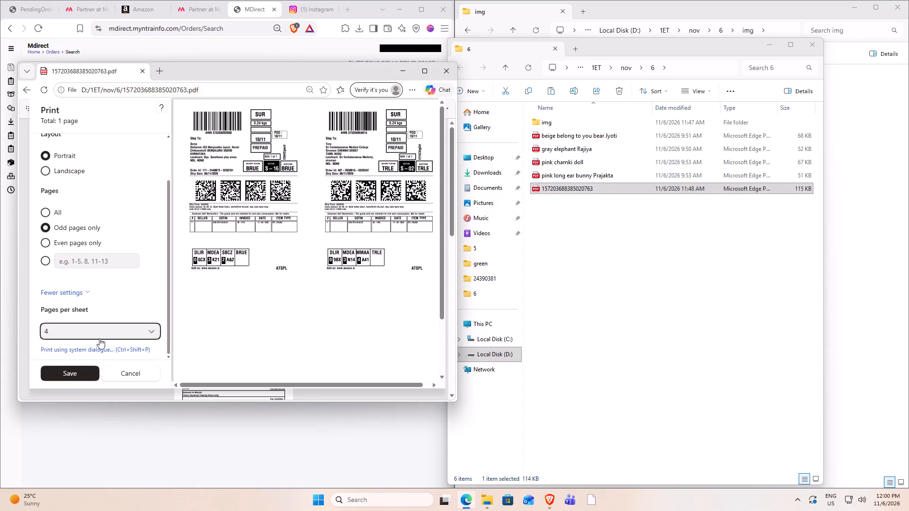
{"action": "scroll", "coordinate": [257, 294], "scroll_direction": "down", "scroll_amount": 5}
Save the label sheet as a PDF in Downloads under its suggested name, show it in its folder, and minimize the PDF window.
{"action": "left_click", "coordinate": [64, 373]}
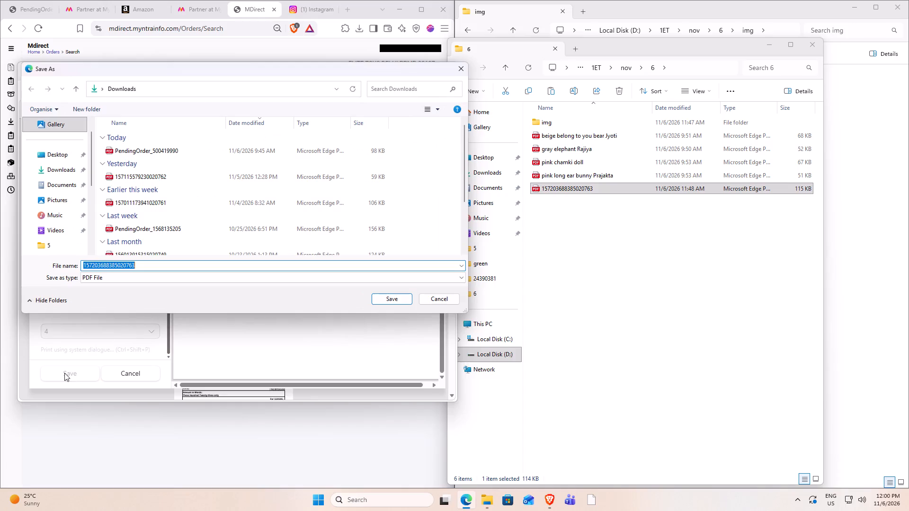
{"action": "left_click", "coordinate": [392, 297]}
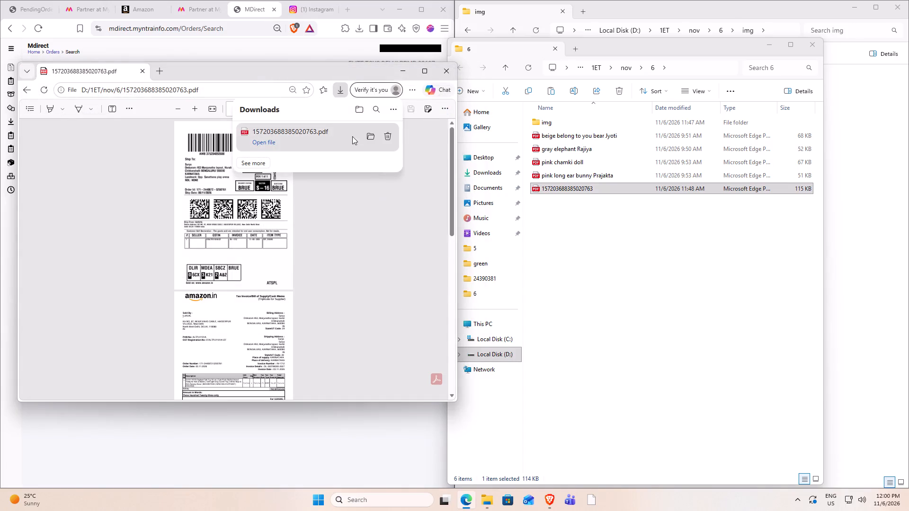
{"action": "left_click", "coordinate": [369, 138]}
{"action": "left_click", "coordinate": [401, 65]}
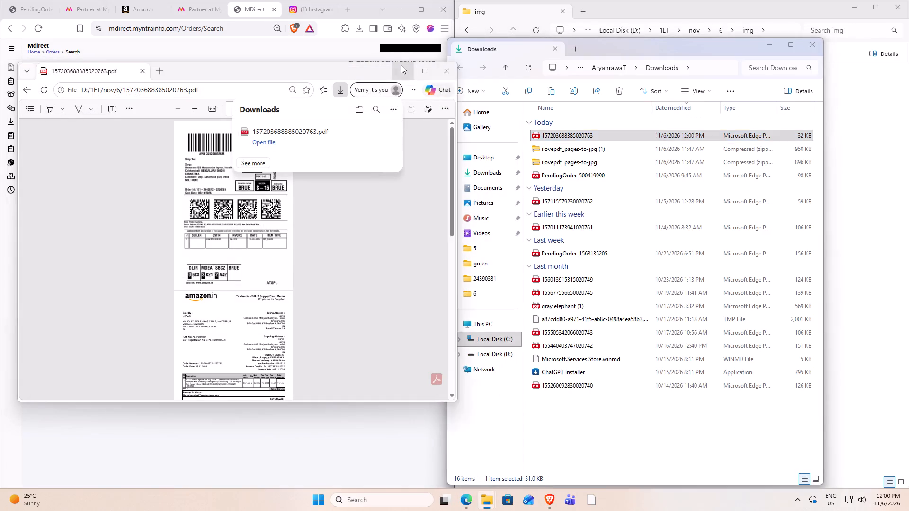
Open Canva in a new Brave tab and open the recent A4 design "gray elephant".
{"action": "left_click", "coordinate": [354, 9]}
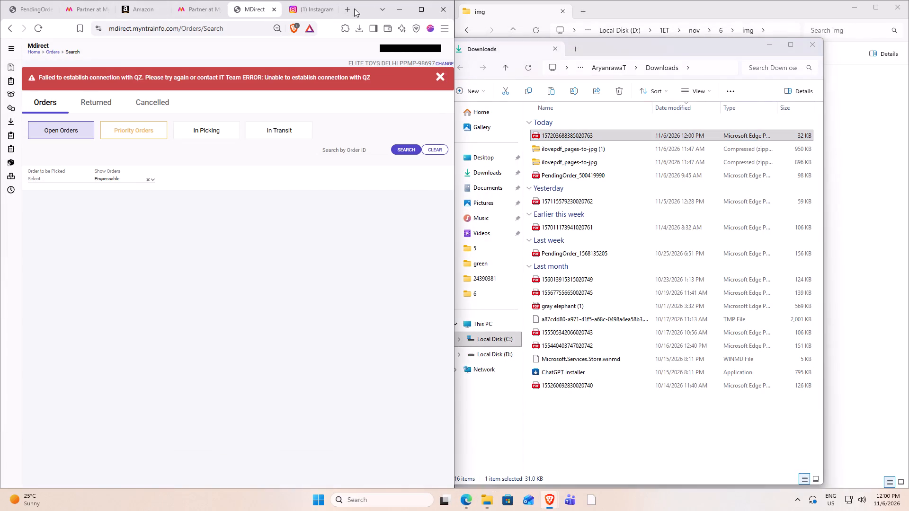
{"action": "left_click", "coordinate": [350, 8]}
{"action": "type", "text": "ca"}
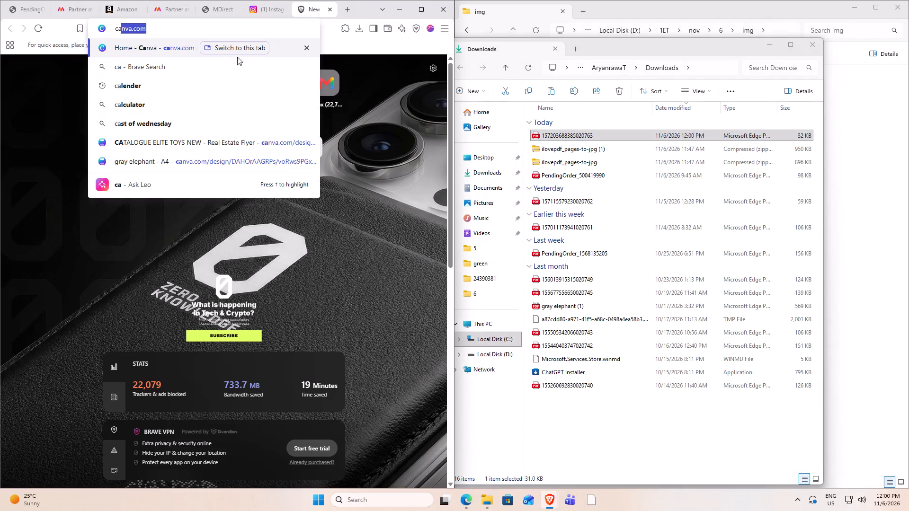
{"action": "left_click", "coordinate": [176, 51]}
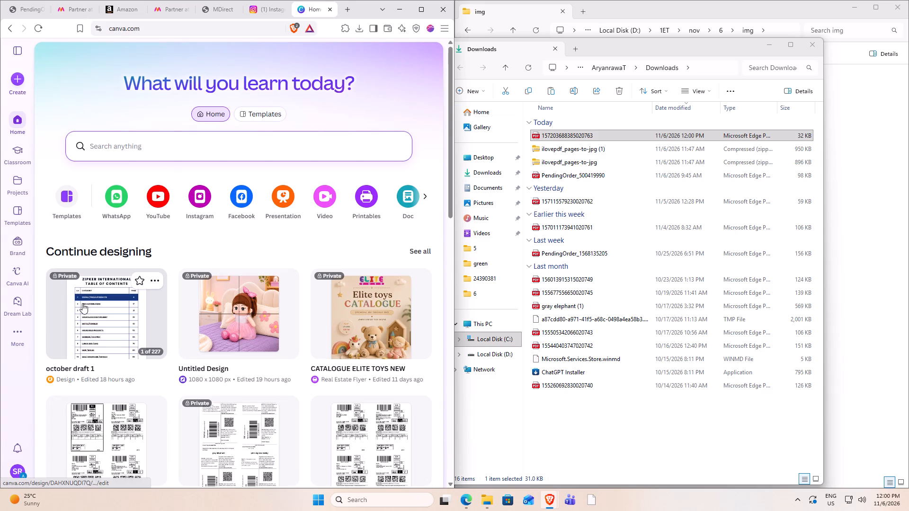
{"action": "scroll", "coordinate": [146, 334], "scroll_direction": "down", "scroll_amount": 3}
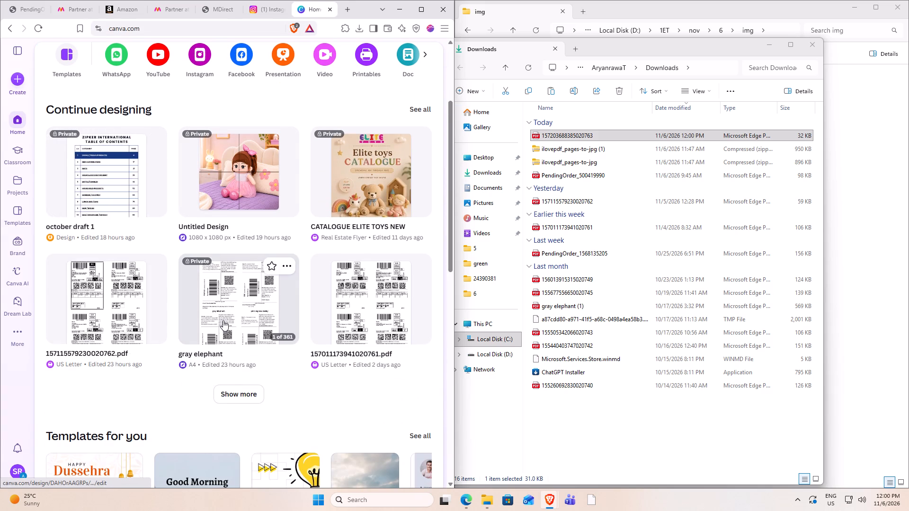
{"action": "left_click", "coordinate": [223, 320]}
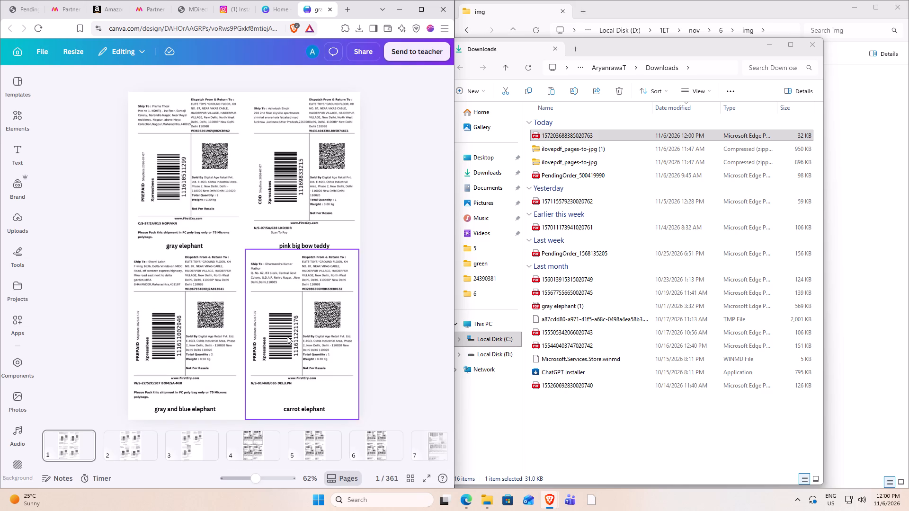
Add a blank page at the end of the gray elephant design.
{"action": "left_click", "coordinate": [292, 449]}
{"action": "key", "text": "End"}
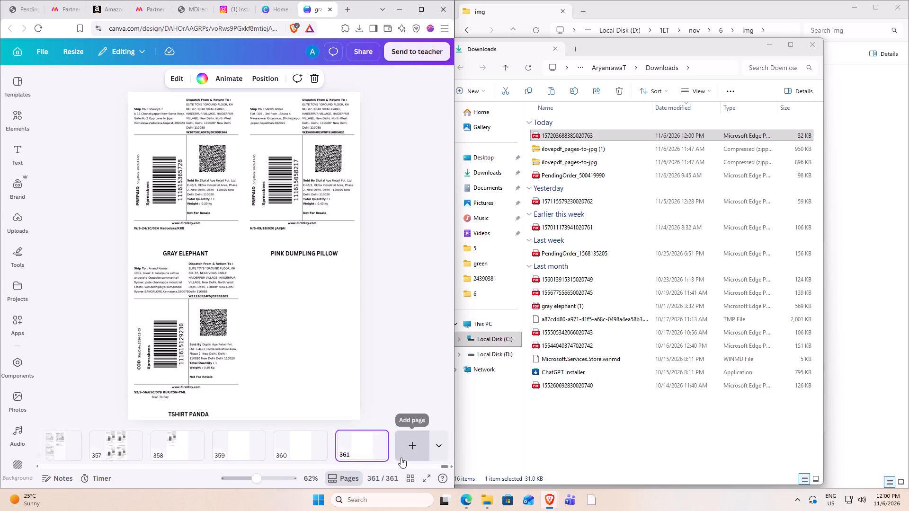
{"action": "left_click", "coordinate": [401, 458]}
Upload the newly saved label PDF from Downloads to Canva and place it on the new page 362.
{"action": "left_click_drag", "start_coordinate": [554, 132], "coordinate": [449, 128]}
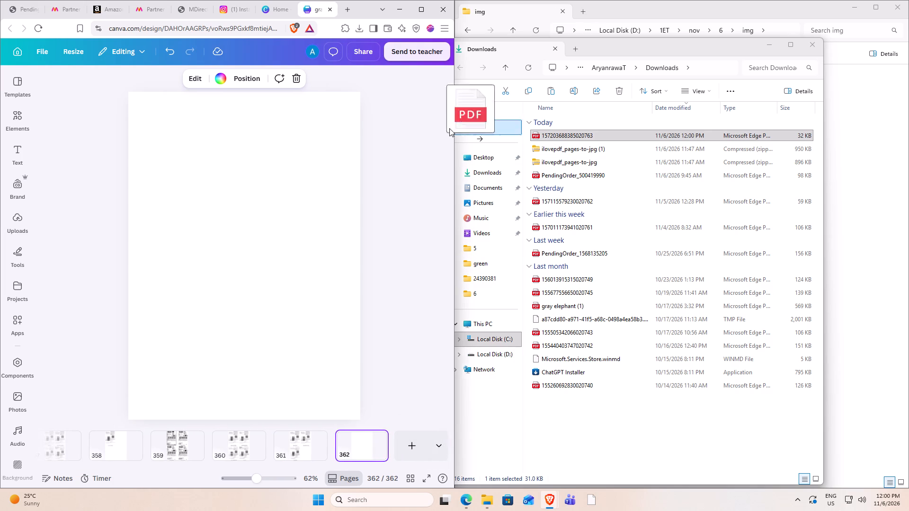
{"action": "left_click_drag", "start_coordinate": [449, 128], "coordinate": [227, 163]}
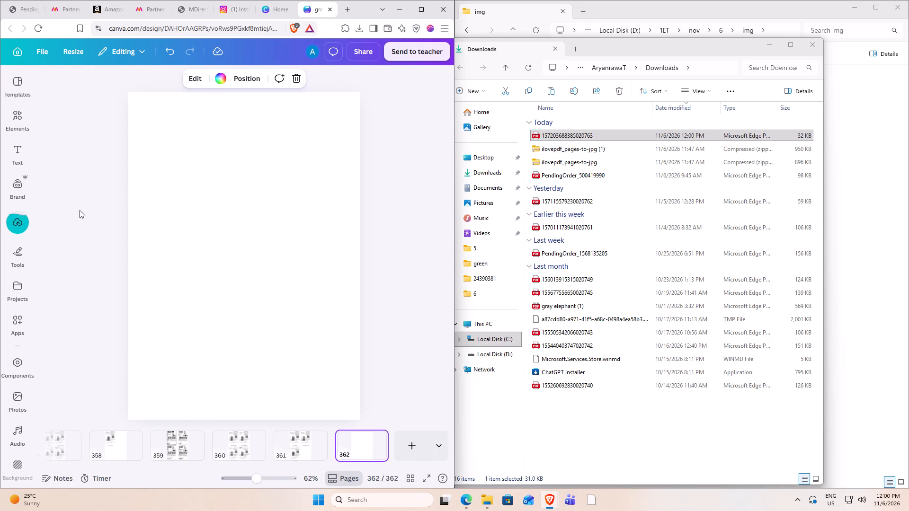
{"action": "left_click", "coordinate": [21, 227]}
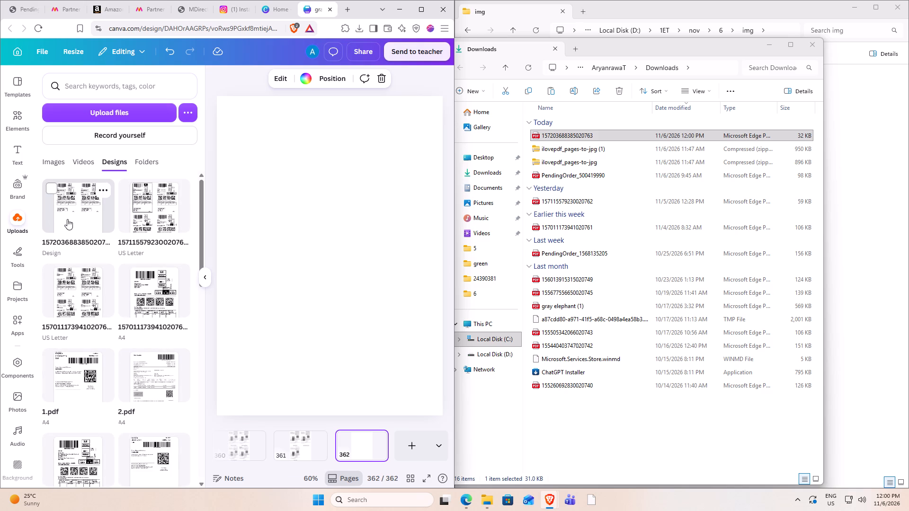
{"action": "left_click", "coordinate": [67, 219]}
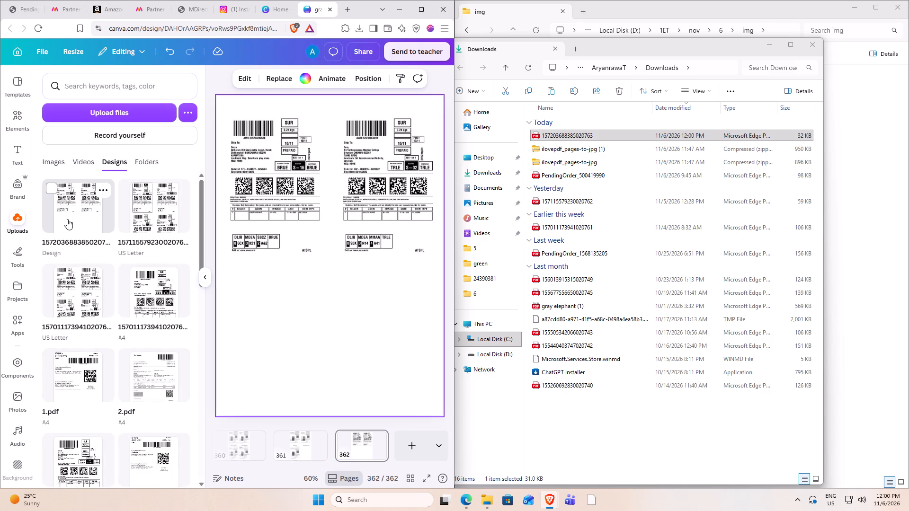
{"action": "left_click", "coordinate": [246, 270]}
{"action": "left_click", "coordinate": [204, 283]}
Move both labels together to the page's upper-left corner and scale them up to span the full page width.
{"action": "left_click_drag", "start_coordinate": [168, 275], "coordinate": [281, 229]}
{"action": "left_click_drag", "start_coordinate": [301, 230], "coordinate": [287, 221]}
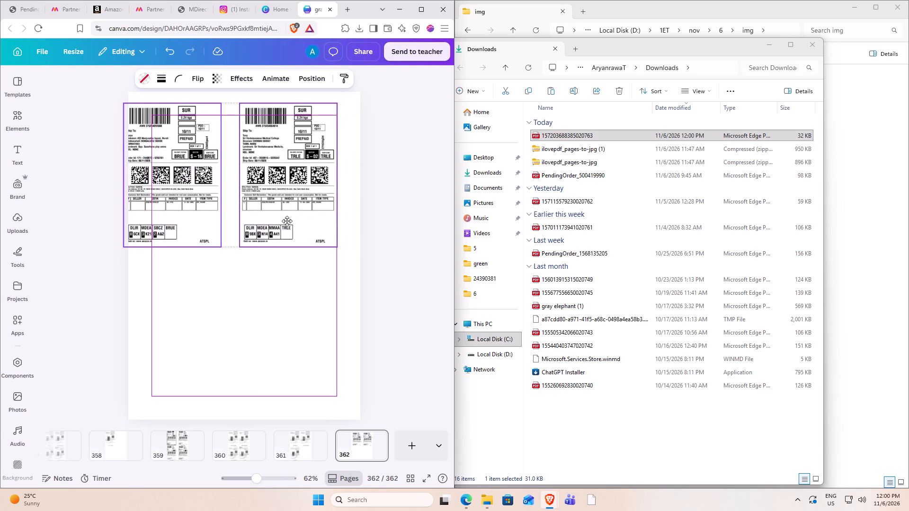
{"action": "left_click_drag", "start_coordinate": [287, 221], "coordinate": [291, 211]}
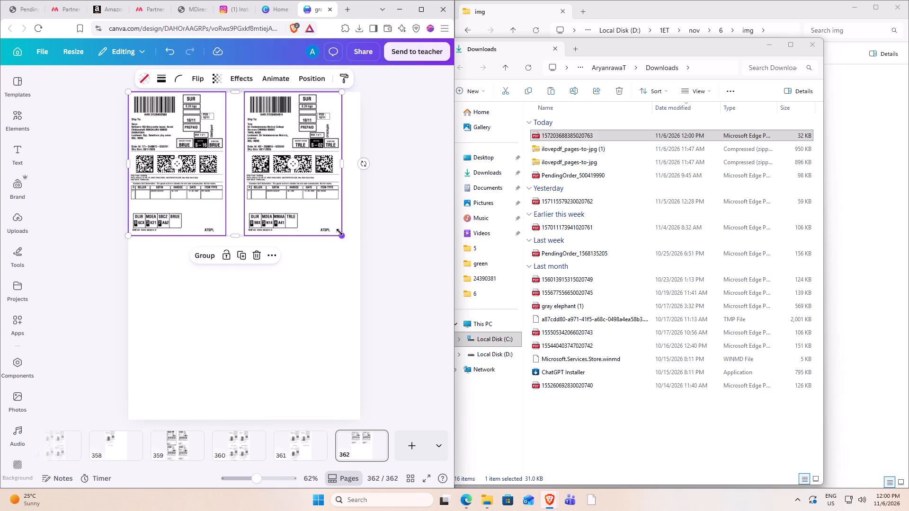
{"action": "left_click_drag", "start_coordinate": [339, 232], "coordinate": [365, 233]}
{"action": "left_click", "coordinate": [371, 247]}
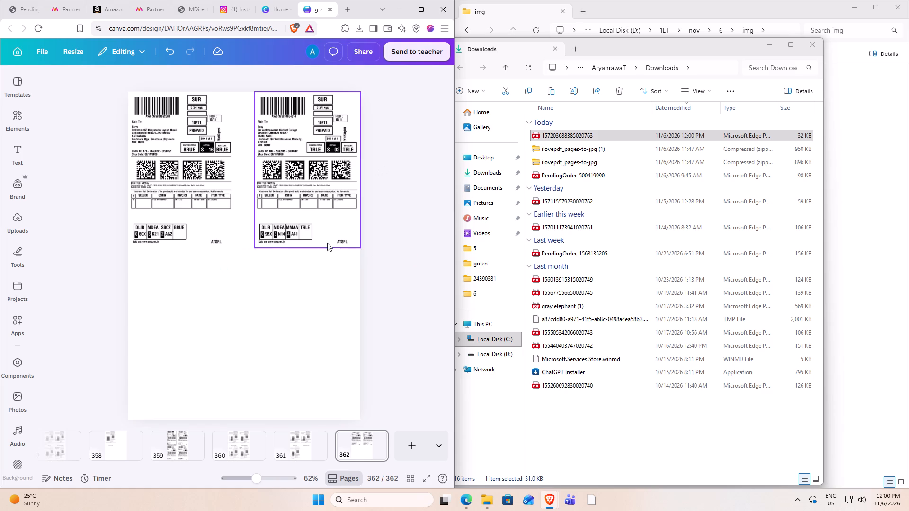
Enlarge the left label, then the right one, so each fills half the page width at matching height.
{"action": "left_click", "coordinate": [211, 234]}
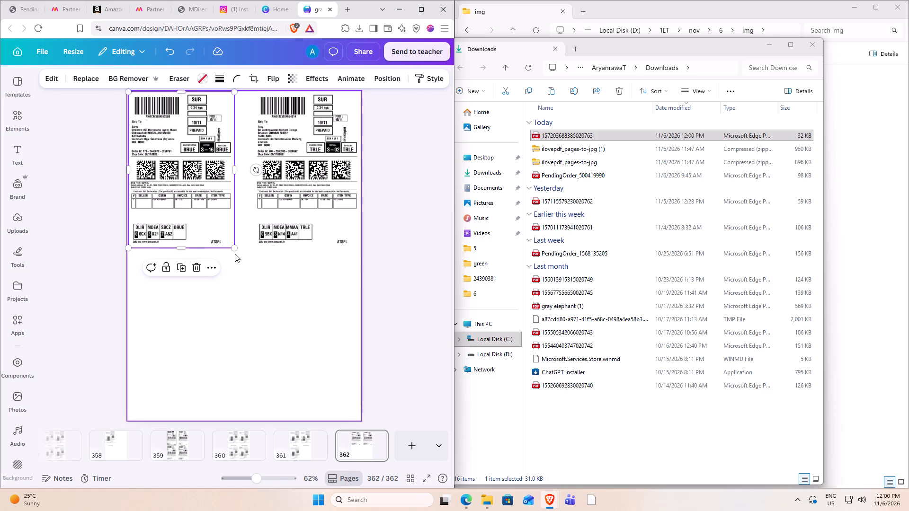
{"action": "left_click_drag", "start_coordinate": [235, 248], "coordinate": [248, 254]}
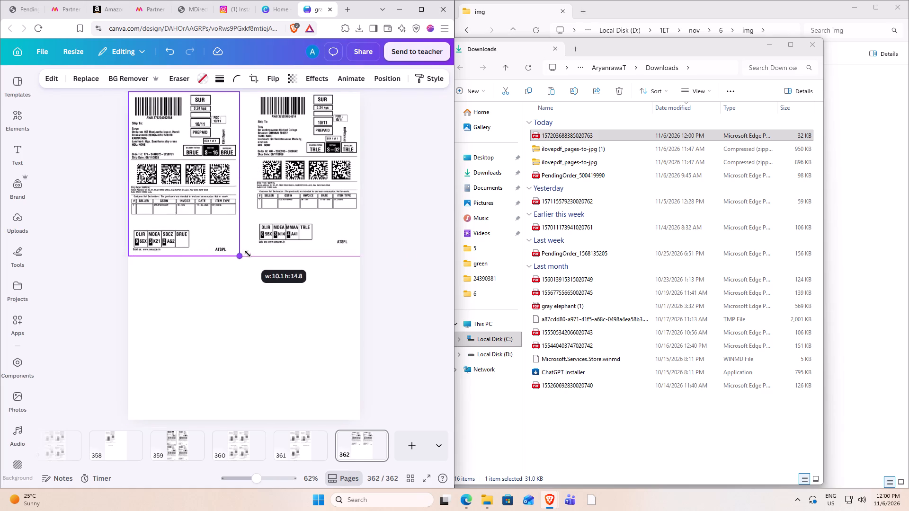
{"action": "left_click_drag", "start_coordinate": [248, 254], "coordinate": [254, 258]}
{"action": "left_click", "coordinate": [254, 258]}
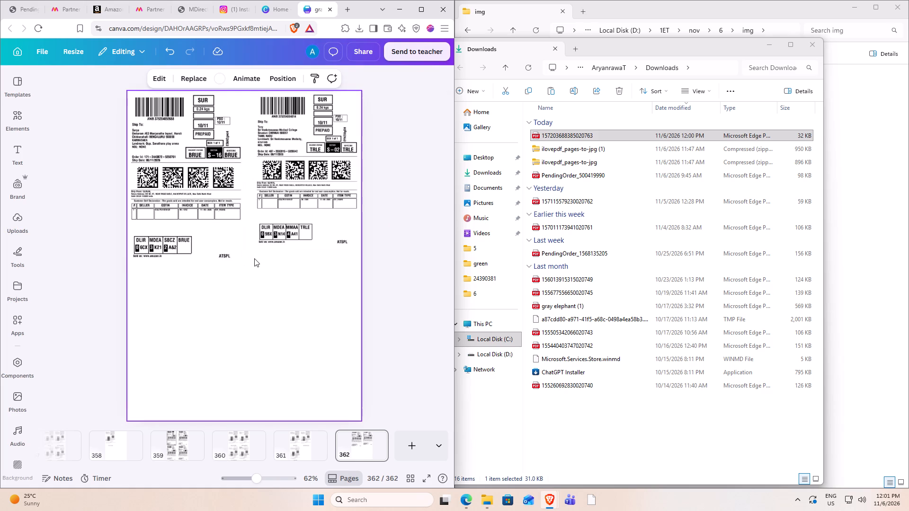
{"action": "left_click", "coordinate": [270, 245]}
{"action": "left_click_drag", "start_coordinate": [255, 250], "coordinate": [241, 261]}
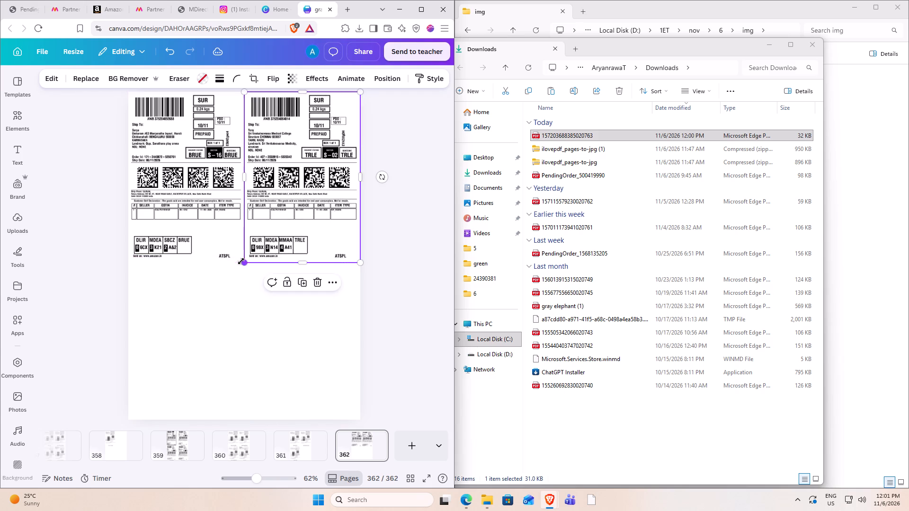
{"action": "left_click", "coordinate": [183, 310]}
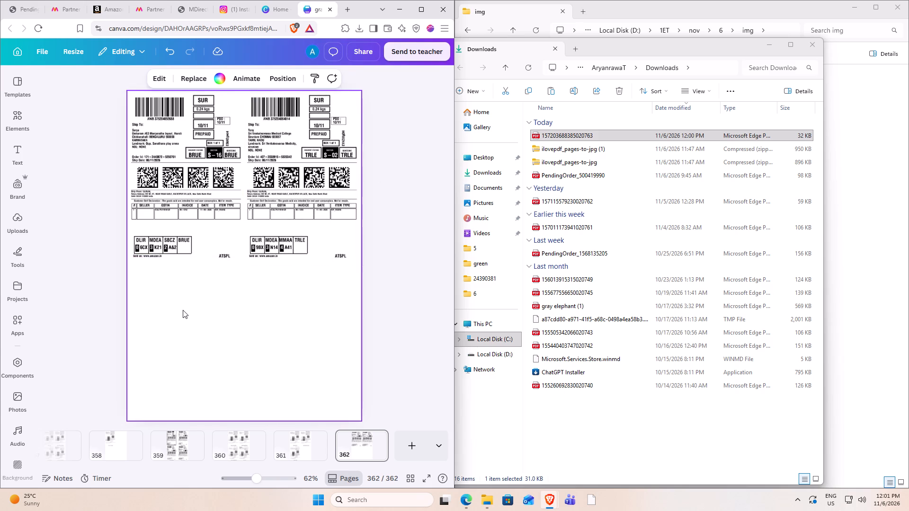
Copy the captions "BEIGE CHAMKI TEDDY" and "BEIGE DUNGEREE BEAR" from page 360 and paste them onto page 362.
{"action": "left_click", "coordinate": [238, 443]}
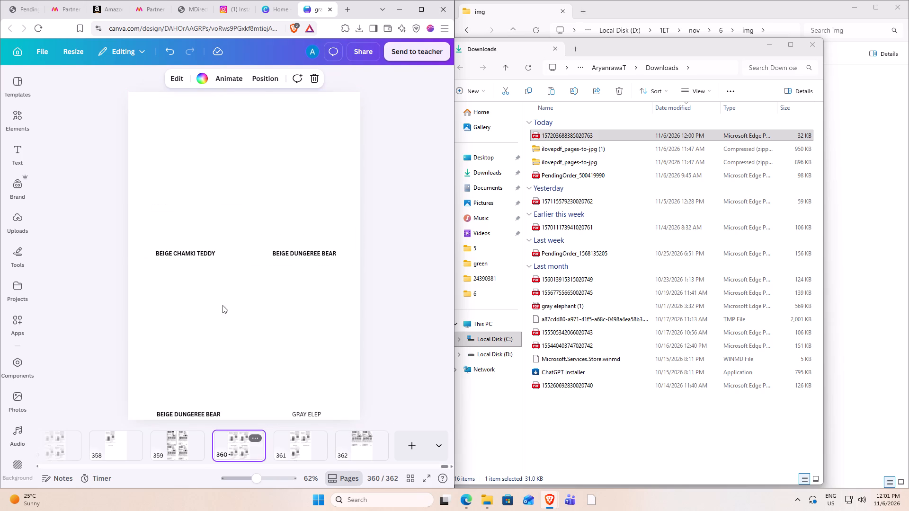
{"action": "left_click", "coordinate": [204, 256]}
{"action": "right_click", "coordinate": [204, 256]}
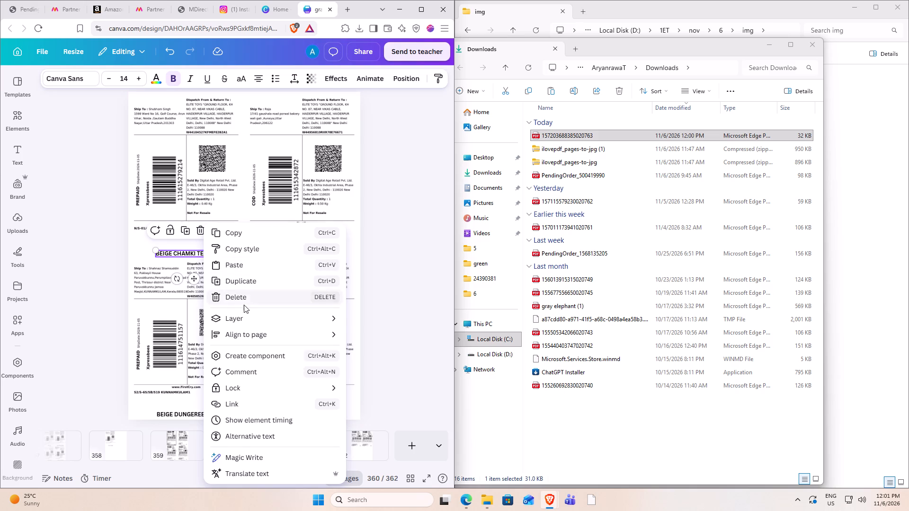
{"action": "left_click", "coordinate": [146, 386]}
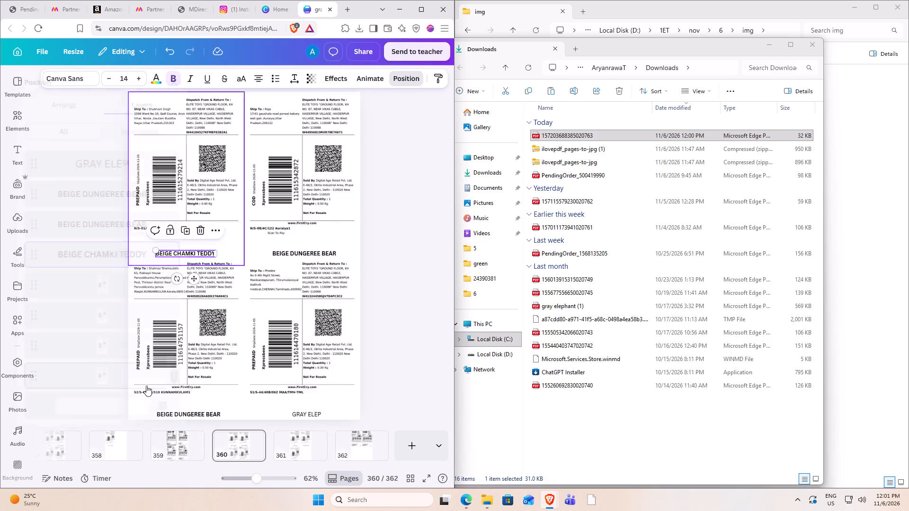
{"action": "left_click", "coordinate": [144, 255], "text": "ctrl"}
{"action": "right_click", "coordinate": [144, 255]}
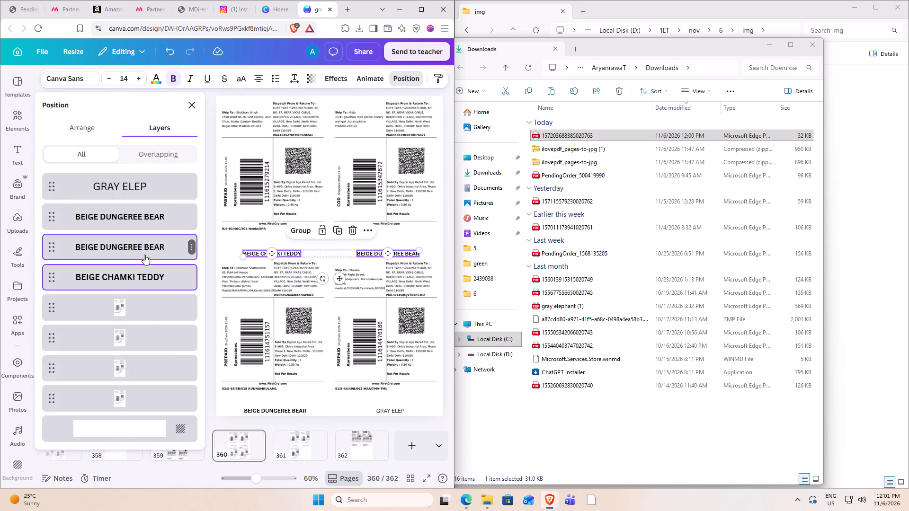
{"action": "left_click", "coordinate": [181, 231]}
{"action": "left_click", "coordinate": [188, 104]}
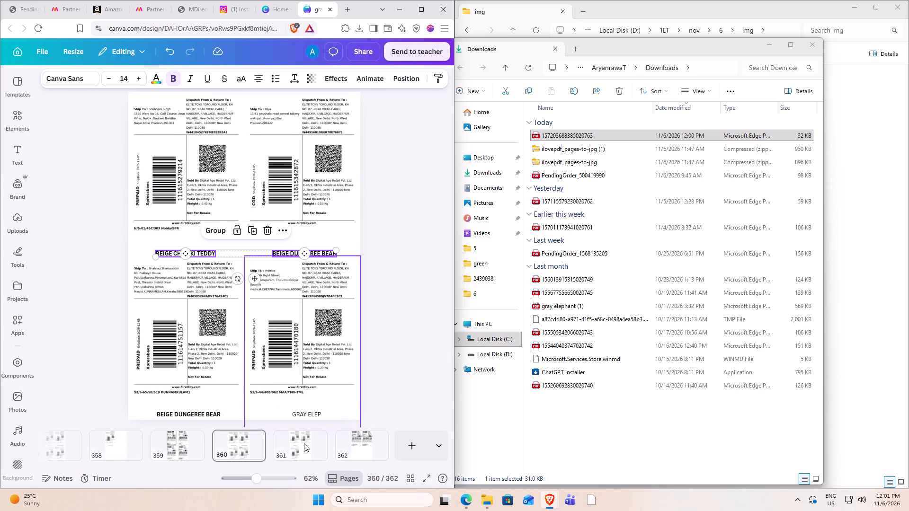
{"action": "left_click", "coordinate": [342, 451]}
{"action": "left_click", "coordinate": [381, 370]}
{"action": "key", "text": "ctrl+v"}
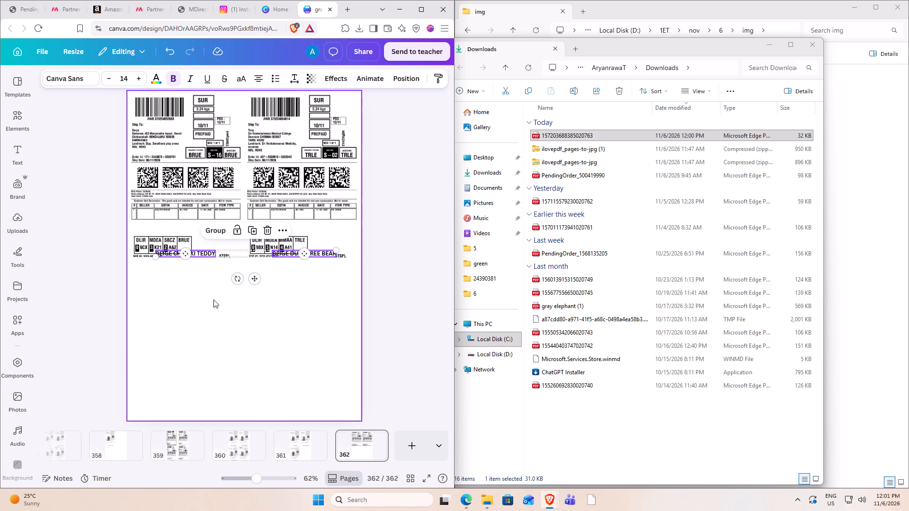
Move both pasted captions together down into the blank space just below the two labels on page 362.
{"action": "left_click_drag", "start_coordinate": [253, 277], "coordinate": [253, 300]}
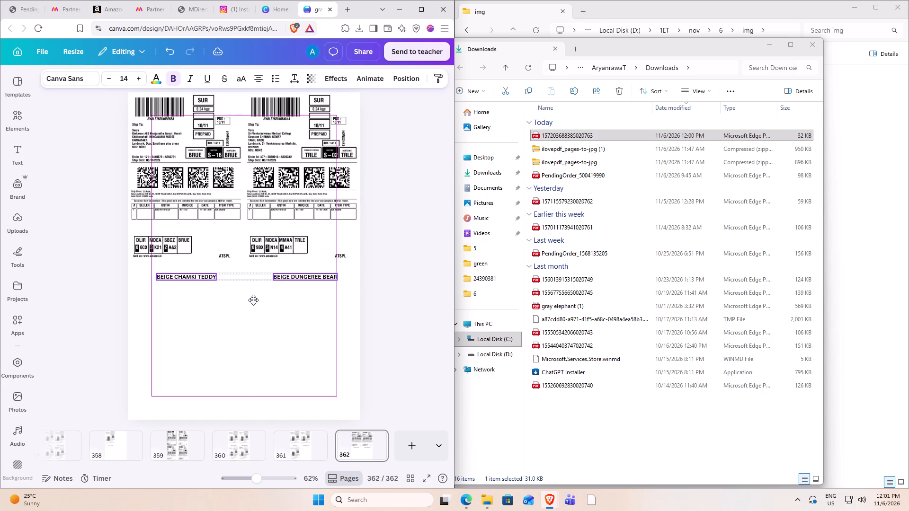
{"action": "left_click_drag", "start_coordinate": [253, 300], "coordinate": [252, 300]}
{"action": "left_click", "coordinate": [231, 341]}
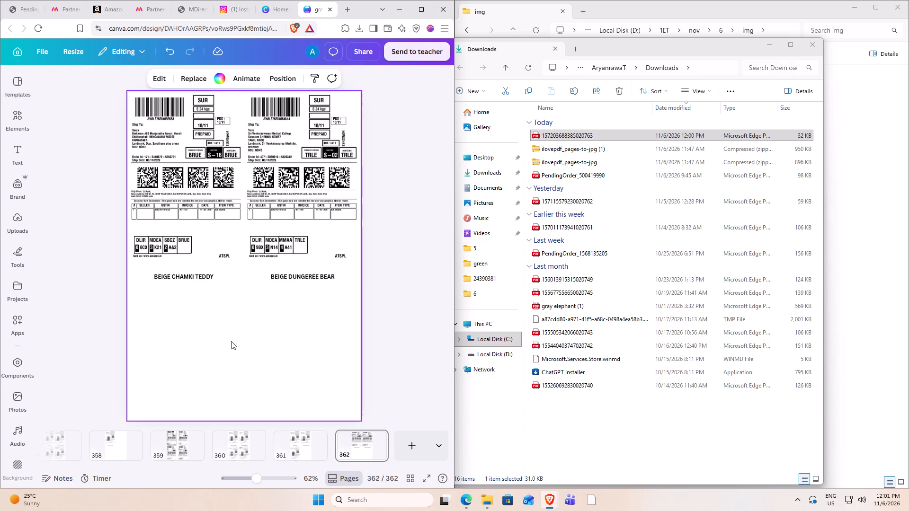
Add a new blank page 363 after page 362.
{"action": "left_click", "coordinate": [412, 443]}
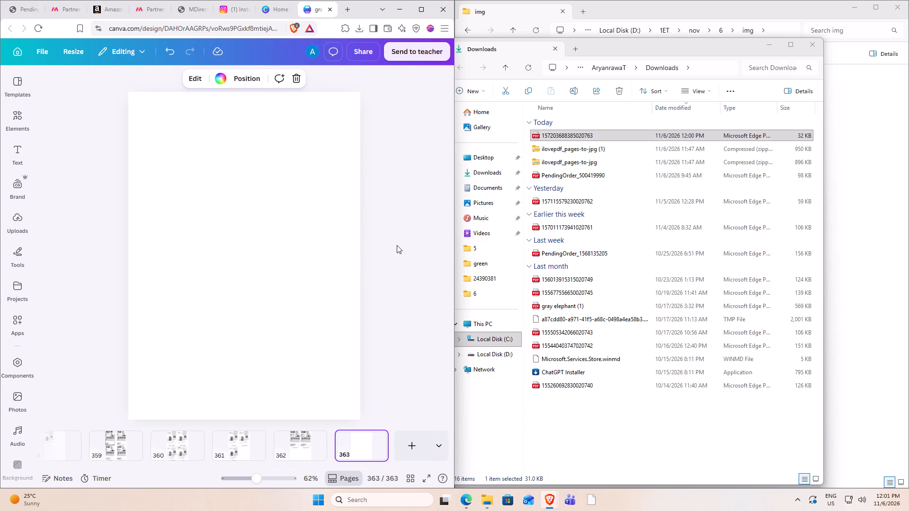
Look through the nov > 6 > img folder in File Explorer for the converted label images.
{"action": "left_click", "coordinate": [493, 296]}
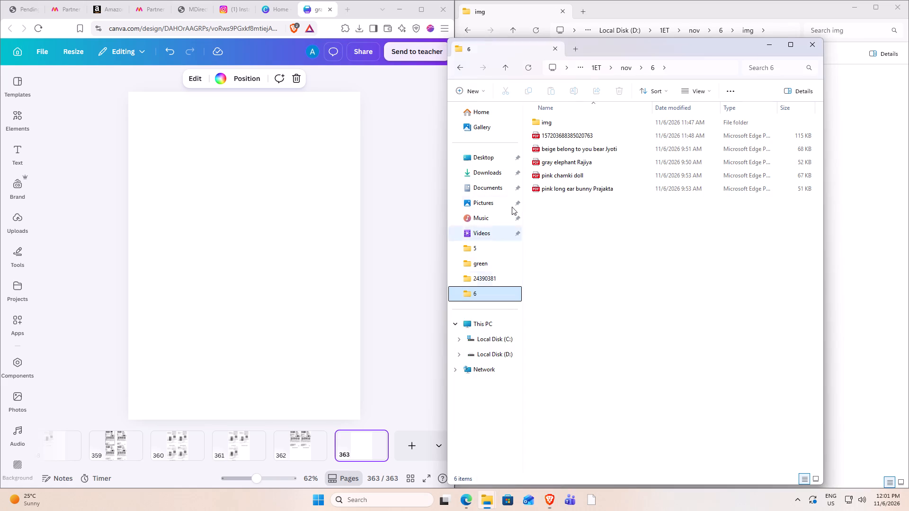
{"action": "left_click", "coordinate": [600, 71]}
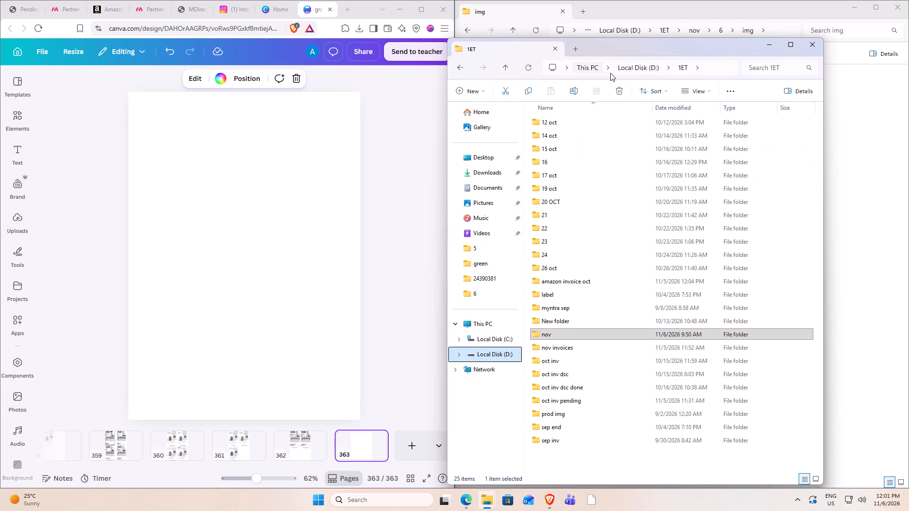
{"action": "double_click", "coordinate": [574, 332]}
{"action": "double_click", "coordinate": [610, 160]}
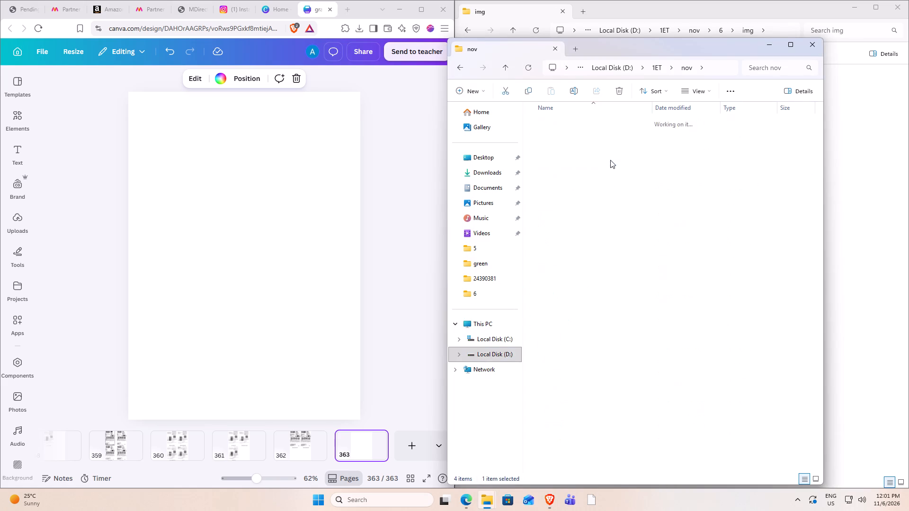
{"action": "left_click", "coordinate": [587, 128]}
{"action": "triple_click", "coordinate": [585, 122]}
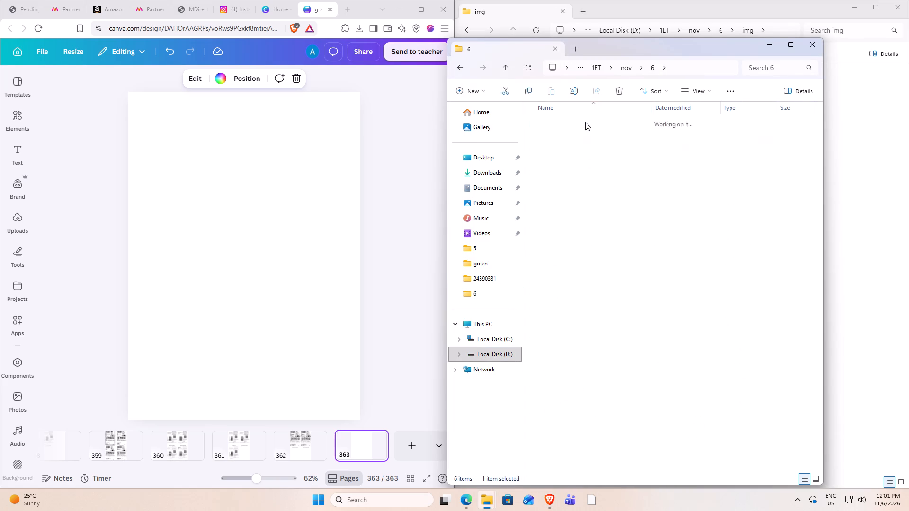
{"action": "left_click", "coordinate": [585, 122]}
{"action": "left_click", "coordinate": [502, 69]}
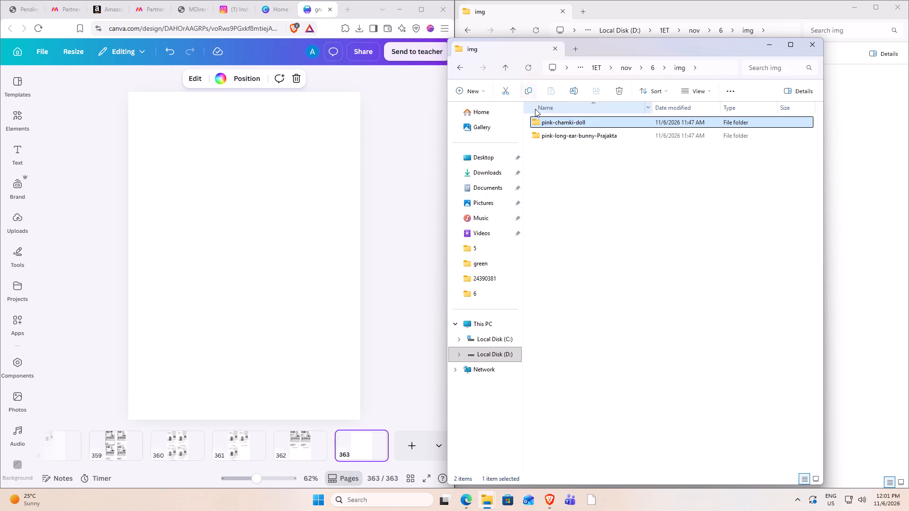
{"action": "left_click", "coordinate": [509, 70]}
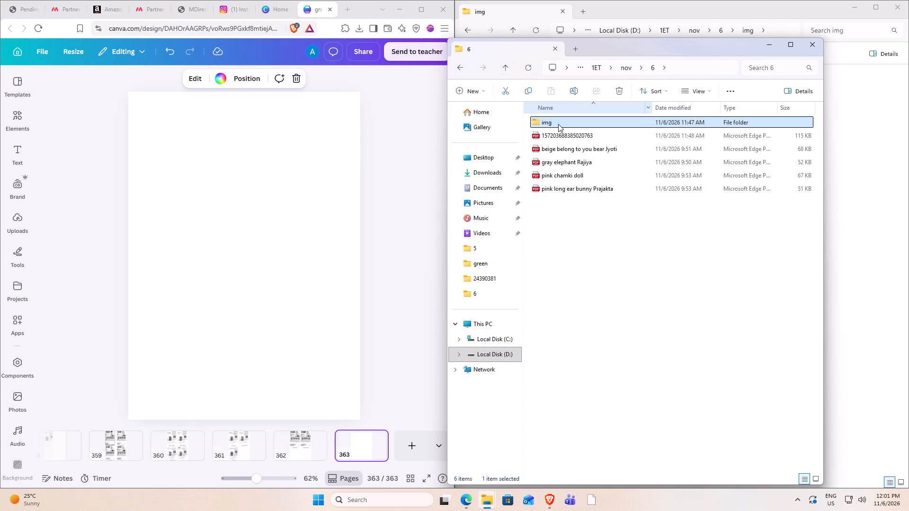
{"action": "double_click", "coordinate": [558, 124]}
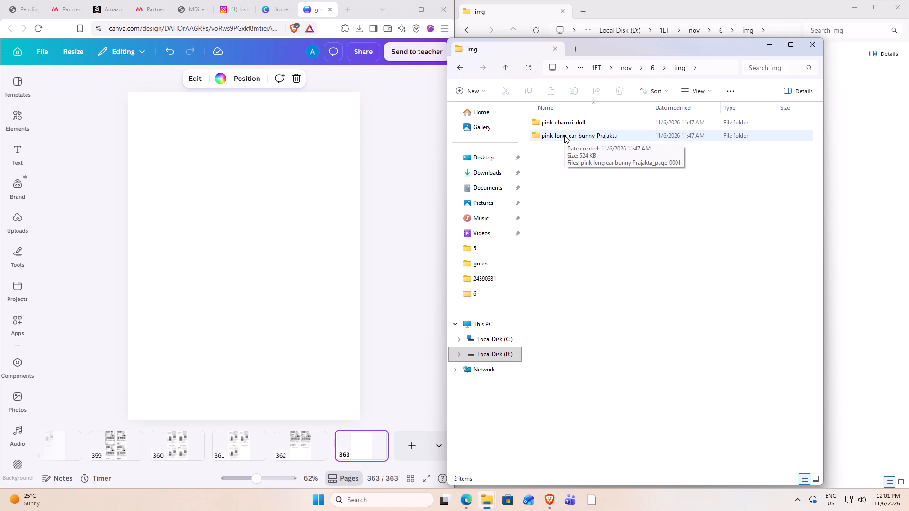
Add the gray elephant page-0001 JPG from Downloads > ilovepdf_pages-to-jpg to page 363, filling half the page width in the upper-left corner.
{"action": "left_click", "coordinate": [496, 172]}
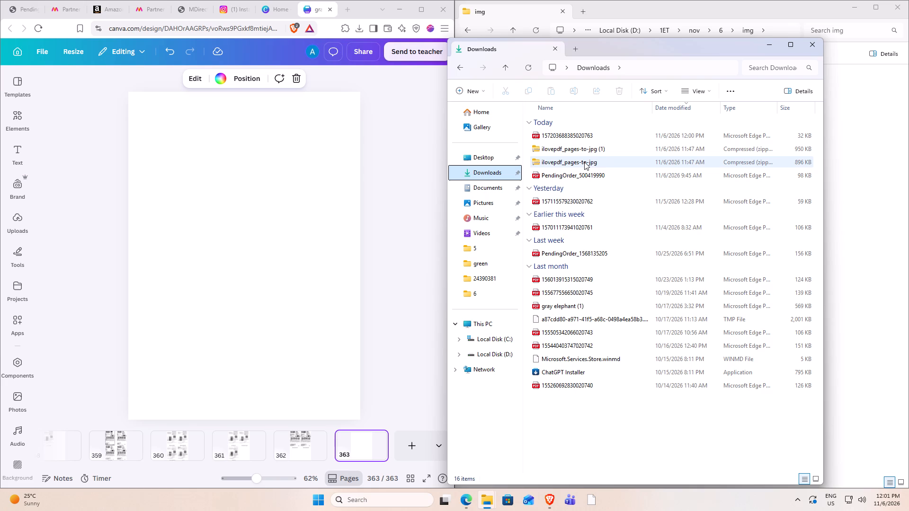
{"action": "double_click", "coordinate": [584, 162]}
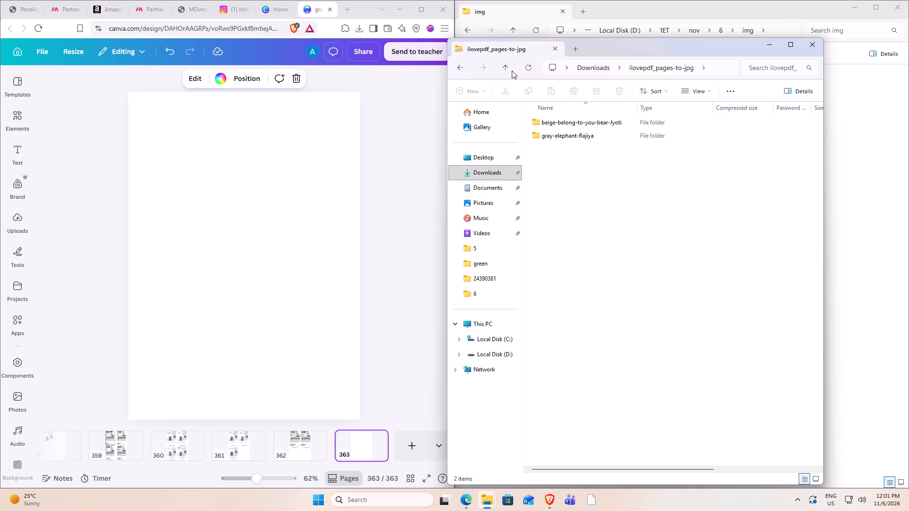
{"action": "double_click", "coordinate": [566, 133]}
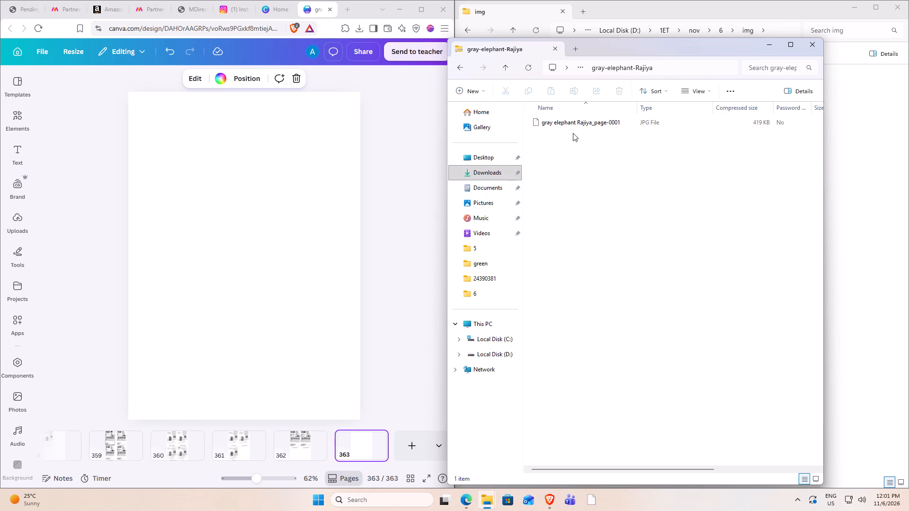
{"action": "left_click", "coordinate": [575, 120]}
{"action": "left_click_drag", "start_coordinate": [590, 121], "coordinate": [273, 167]}
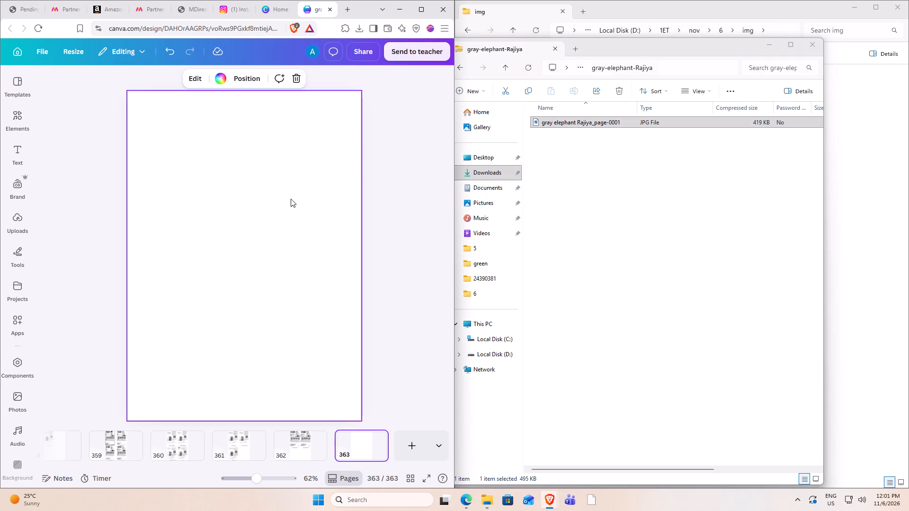
{"action": "left_click_drag", "start_coordinate": [224, 211], "coordinate": [187, 165]}
{"action": "left_click_drag", "start_coordinate": [285, 328], "coordinate": [259, 282]}
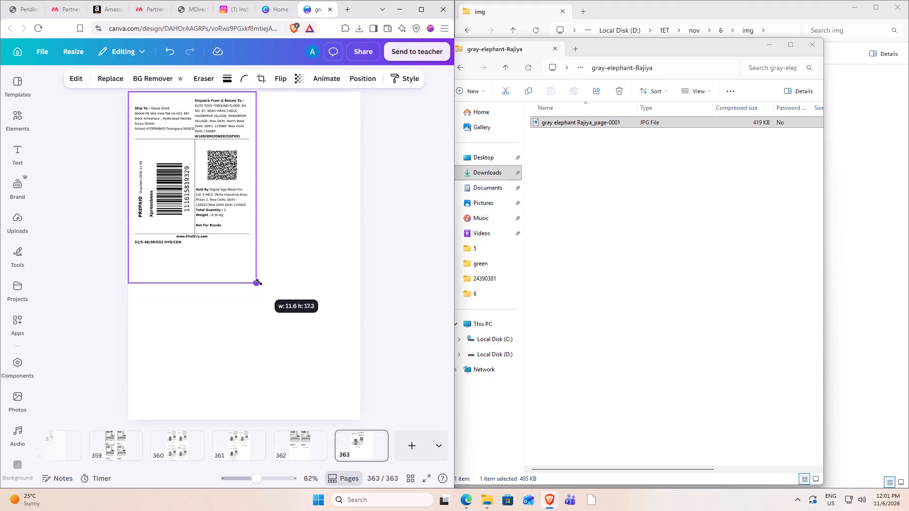
{"action": "left_click_drag", "start_coordinate": [259, 282], "coordinate": [249, 264]}
{"action": "left_click", "coordinate": [253, 300]}
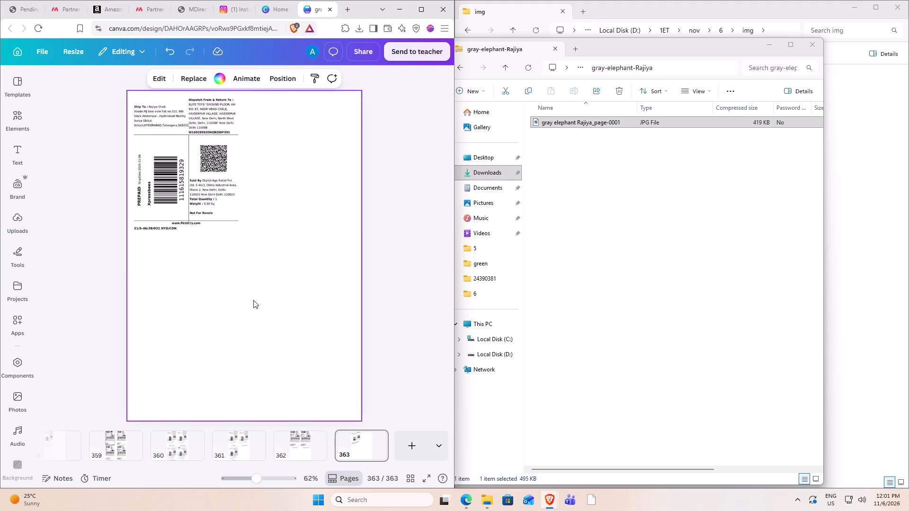
Add the first beige belong to you bear JPG from the same archive, filling half the page width in page 363's upper-right corner.
{"action": "left_click", "coordinate": [503, 71]}
{"action": "double_click", "coordinate": [574, 126]}
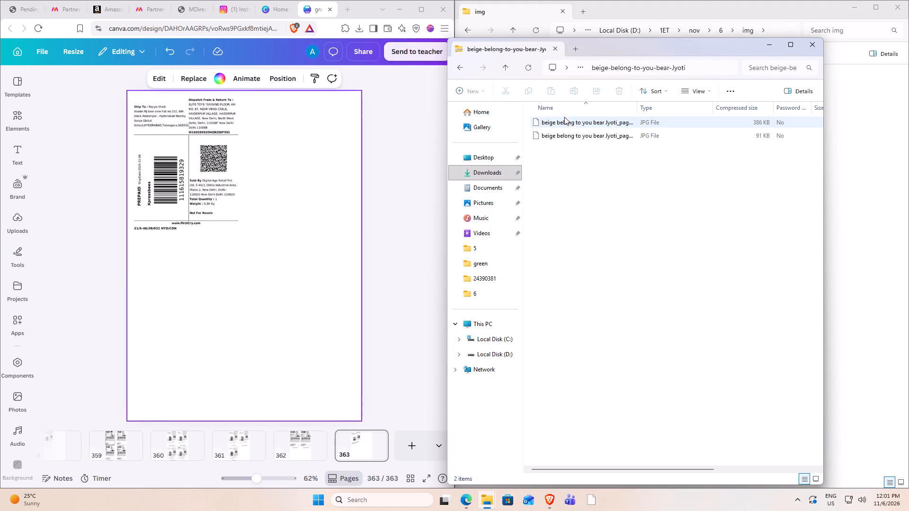
{"action": "left_click", "coordinate": [562, 122]}
{"action": "left_click_drag", "start_coordinate": [571, 125], "coordinate": [261, 150]}
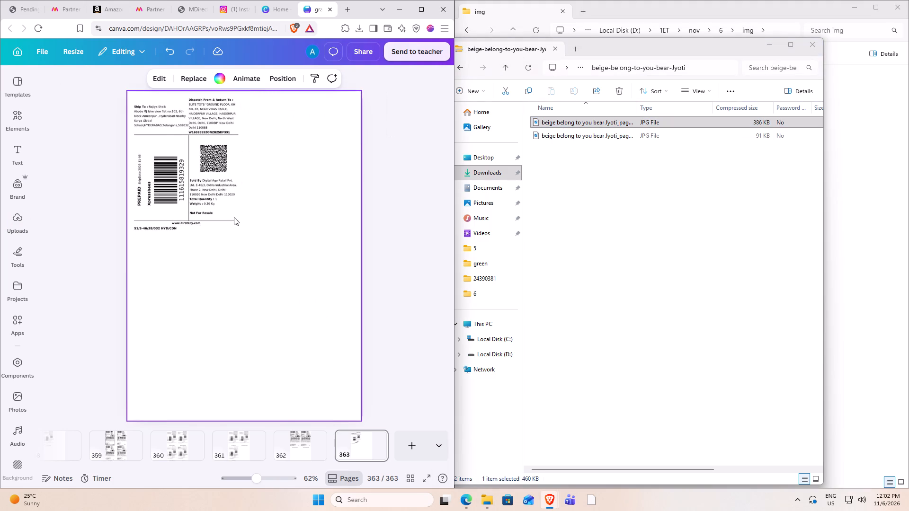
{"action": "left_click_drag", "start_coordinate": [234, 219], "coordinate": [271, 174]}
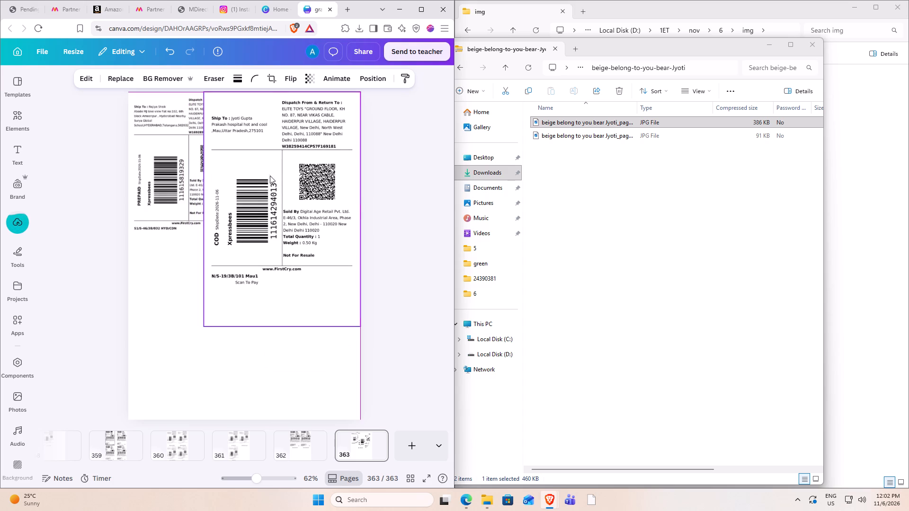
{"action": "left_click_drag", "start_coordinate": [206, 325], "coordinate": [252, 255]}
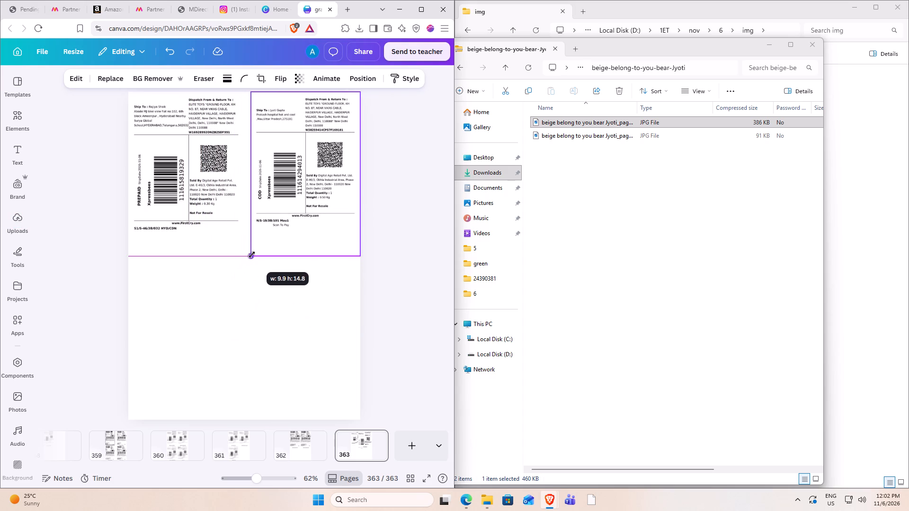
{"action": "left_click_drag", "start_coordinate": [252, 255], "coordinate": [229, 251]}
{"action": "left_click", "coordinate": [207, 302]}
Bring pink chamki doll_page-0001 from Downloads > ilovepdf_pages-to-jpg (1) onto page 363.
{"action": "left_click", "coordinate": [502, 63]}
{"action": "left_click", "coordinate": [502, 63]}
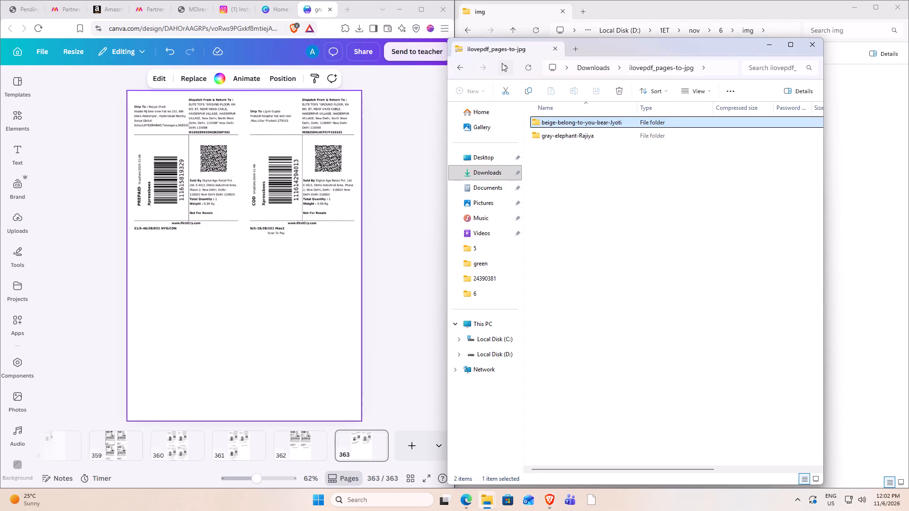
{"action": "double_click", "coordinate": [565, 152]}
{"action": "double_click", "coordinate": [560, 118]}
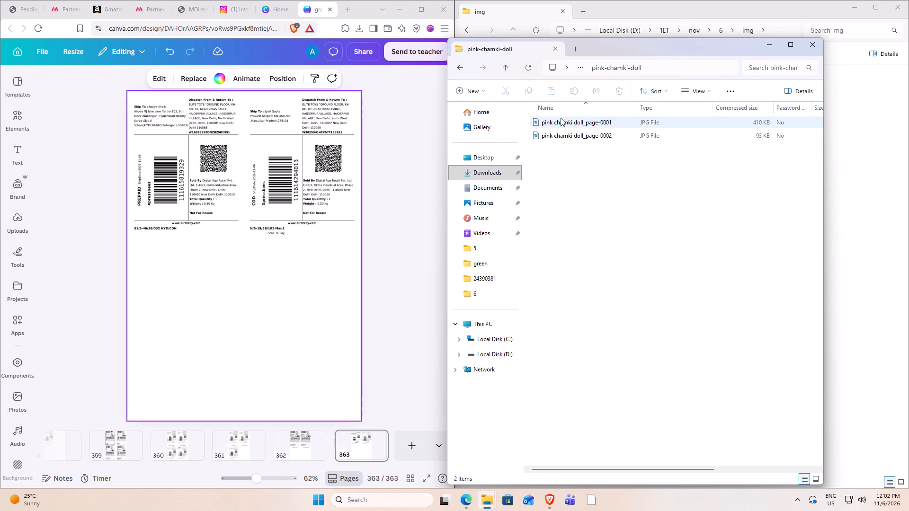
{"action": "left_click", "coordinate": [563, 119]}
{"action": "left_click_drag", "start_coordinate": [574, 122], "coordinate": [254, 281]}
Move the pink chamki doll label to page 363's lower-left area, shrink it to half the page width and align it below the upper label.
{"action": "left_click_drag", "start_coordinate": [250, 339], "coordinate": [248, 340]}
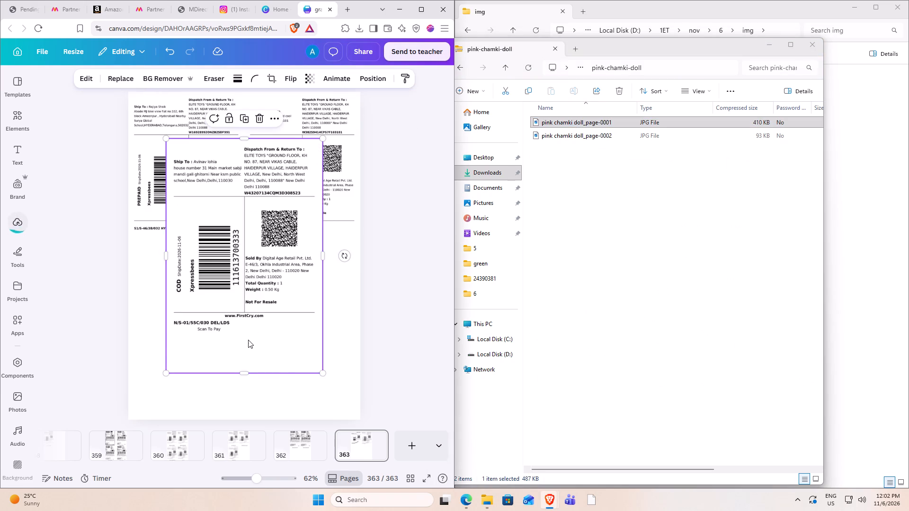
{"action": "left_click_drag", "start_coordinate": [248, 340], "coordinate": [212, 388]}
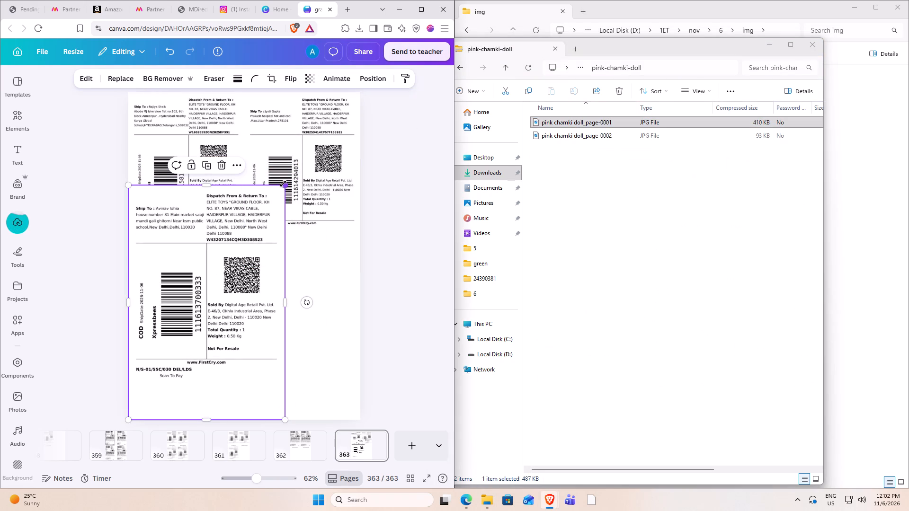
{"action": "left_click_drag", "start_coordinate": [285, 184], "coordinate": [255, 240]}
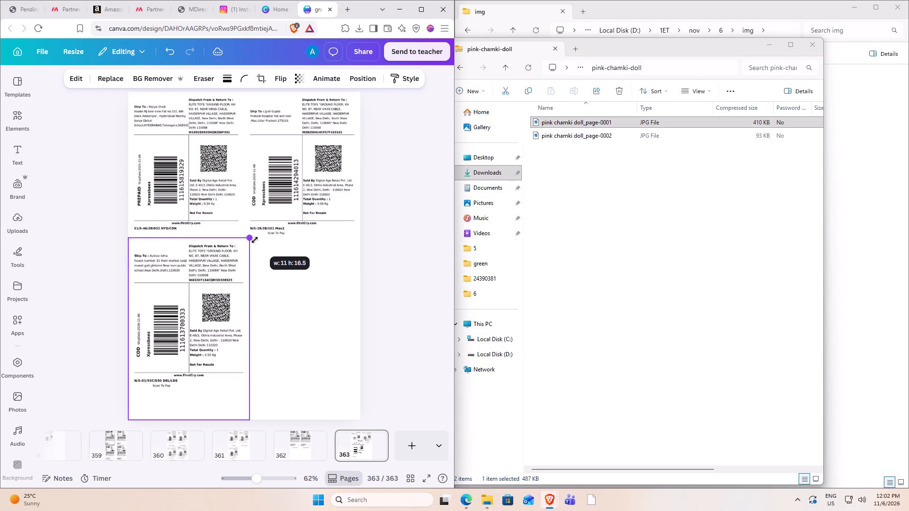
{"action": "left_click_drag", "start_coordinate": [255, 240], "coordinate": [250, 246]}
{"action": "left_click_drag", "start_coordinate": [195, 279], "coordinate": [195, 288]}
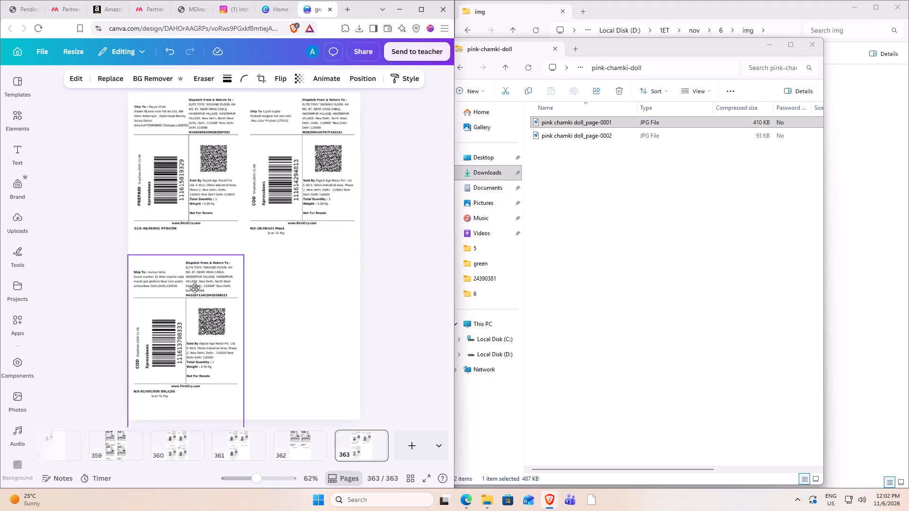
{"action": "left_click_drag", "start_coordinate": [195, 288], "coordinate": [194, 287]}
{"action": "left_click", "coordinate": [292, 322]}
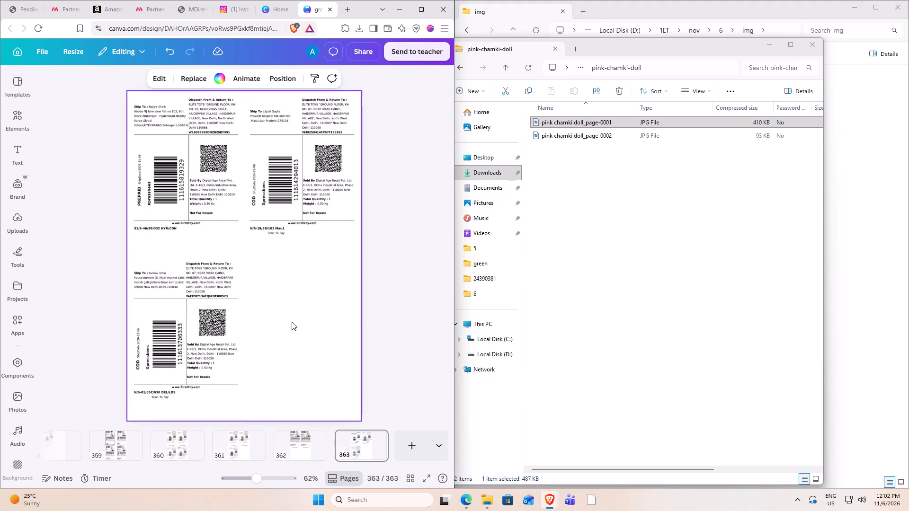
{"action": "left_click", "coordinate": [217, 323]}
{"action": "left_click", "coordinate": [204, 318]}
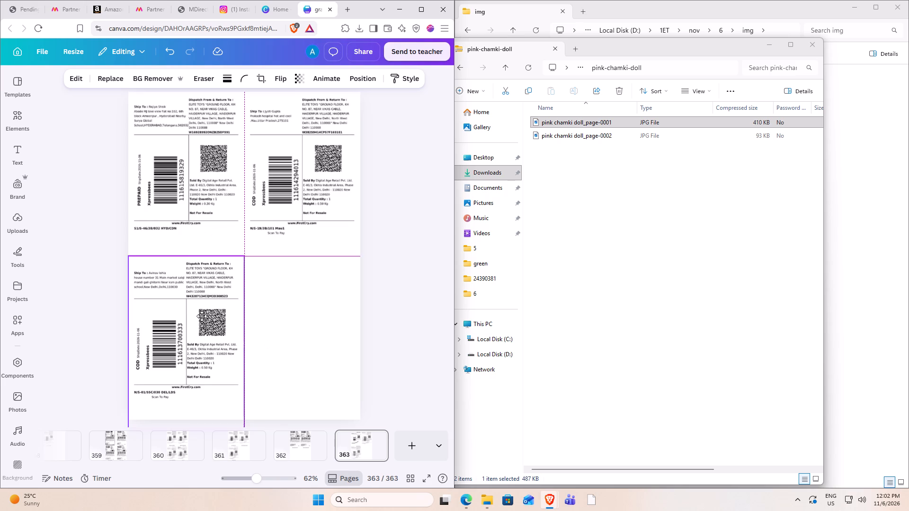
{"action": "left_click", "coordinate": [300, 300]}
Bring the pink long ear bunny label JPG from the ilovepdf_pages-to-jpg (1) archive onto page 363.
{"action": "left_click", "coordinate": [503, 66]}
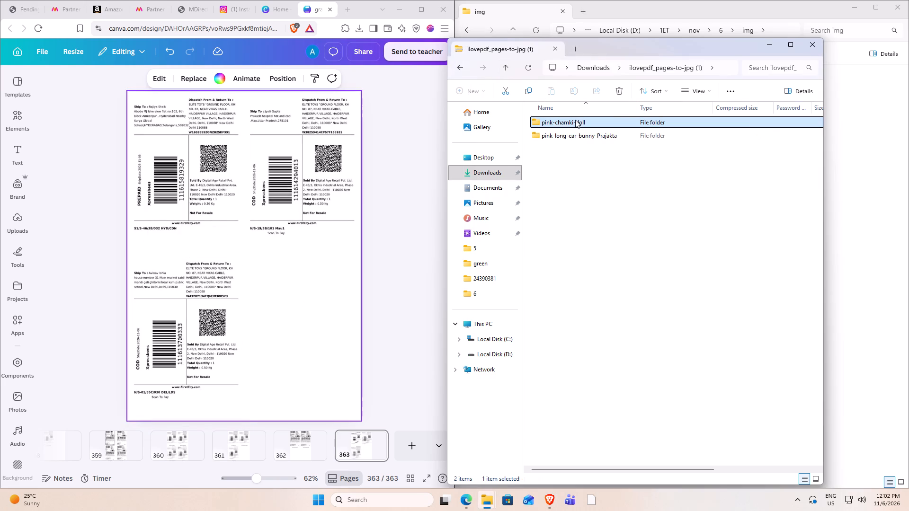
{"action": "double_click", "coordinate": [572, 141]}
{"action": "left_click", "coordinate": [562, 126]}
{"action": "left_click_drag", "start_coordinate": [575, 129], "coordinate": [287, 283]}
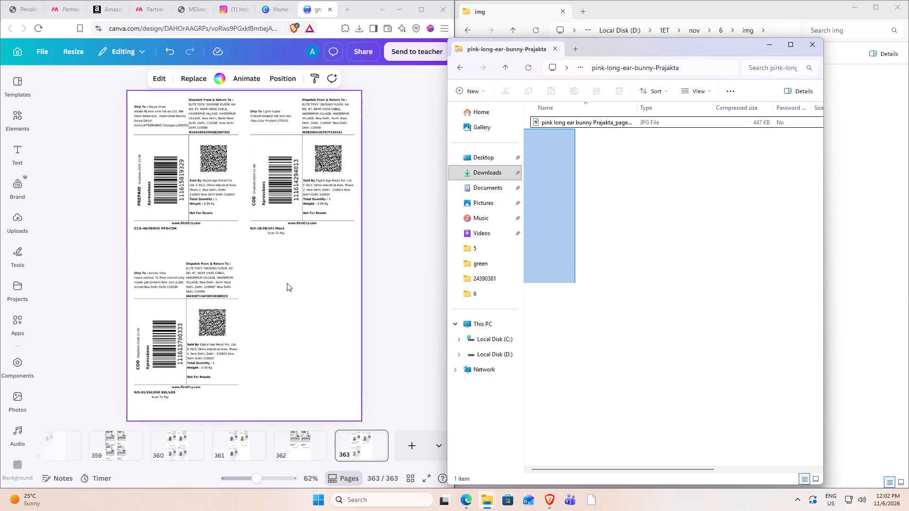
{"action": "left_click_drag", "start_coordinate": [287, 283], "coordinate": [371, 214]}
{"action": "left_click_drag", "start_coordinate": [594, 126], "coordinate": [512, 147]}
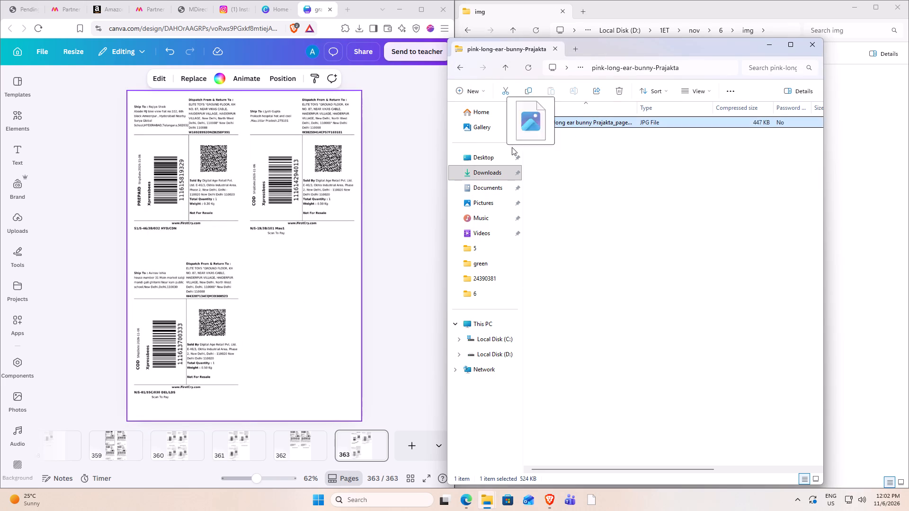
{"action": "left_click_drag", "start_coordinate": [512, 147], "coordinate": [296, 285]}
Place the pink long ear bunny label in page 363's lower-right area, at half the page width and level with the lower-left label.
{"action": "left_click_drag", "start_coordinate": [262, 325], "coordinate": [294, 365]}
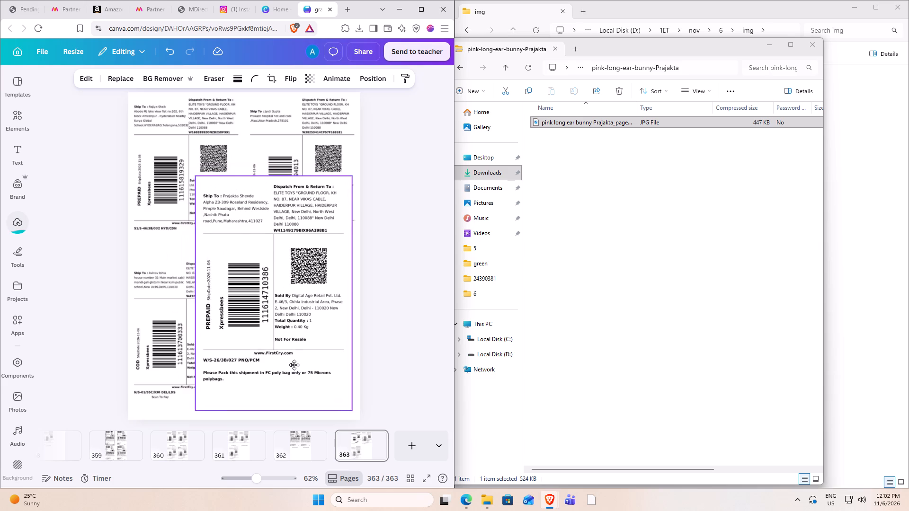
{"action": "left_click_drag", "start_coordinate": [294, 365], "coordinate": [299, 374]}
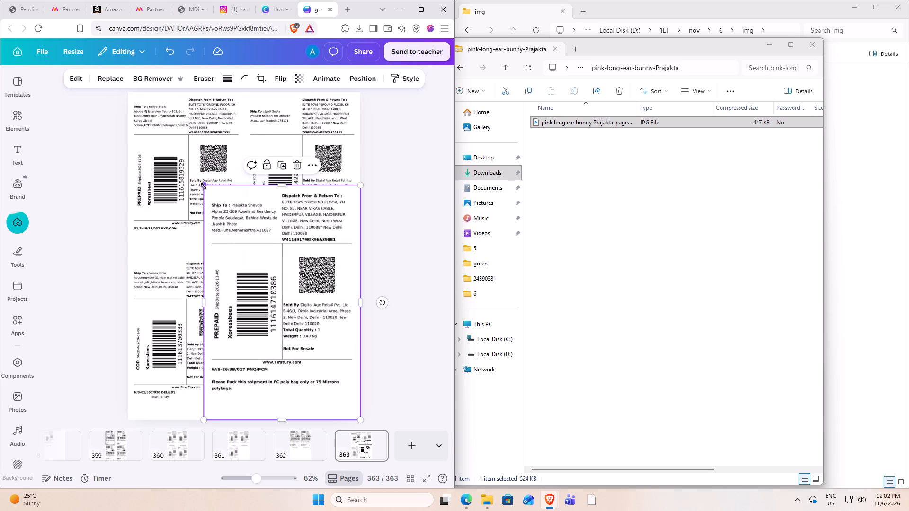
{"action": "left_click_drag", "start_coordinate": [204, 186], "coordinate": [232, 249]}
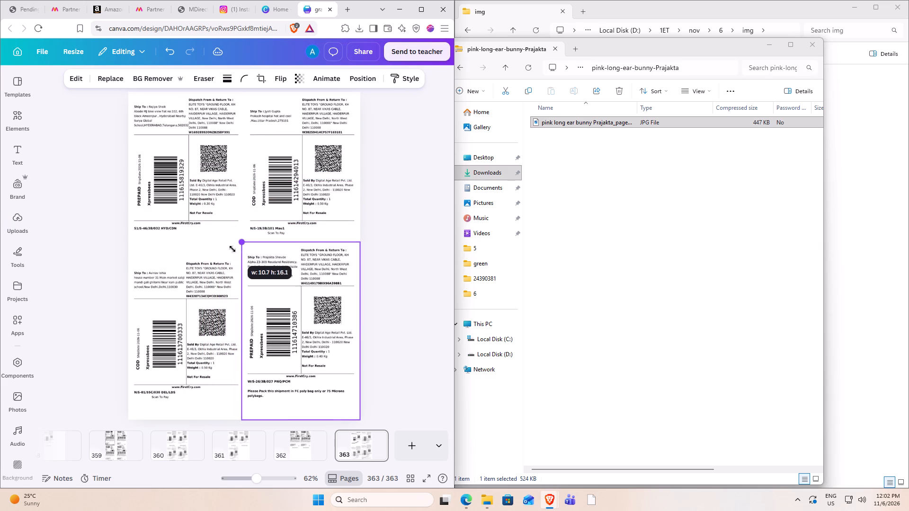
{"action": "left_click_drag", "start_coordinate": [232, 249], "coordinate": [237, 254]}
{"action": "left_click_drag", "start_coordinate": [300, 282], "coordinate": [301, 290]}
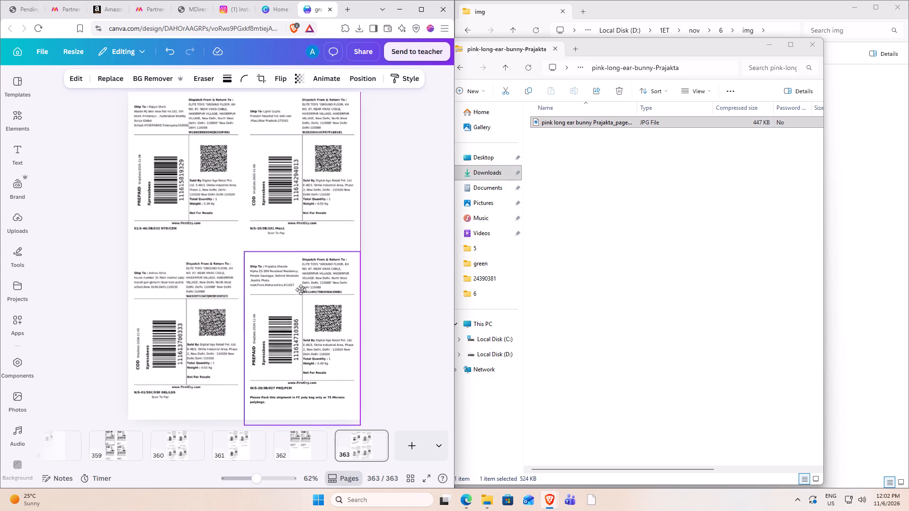
{"action": "left_click_drag", "start_coordinate": [301, 290], "coordinate": [300, 291]}
{"action": "left_click", "coordinate": [399, 295]}
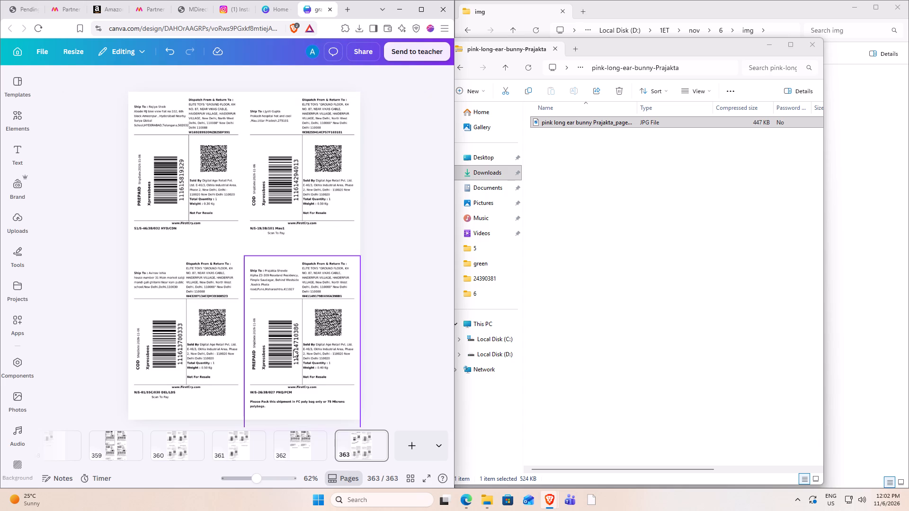
{"action": "left_click", "coordinate": [408, 367]}
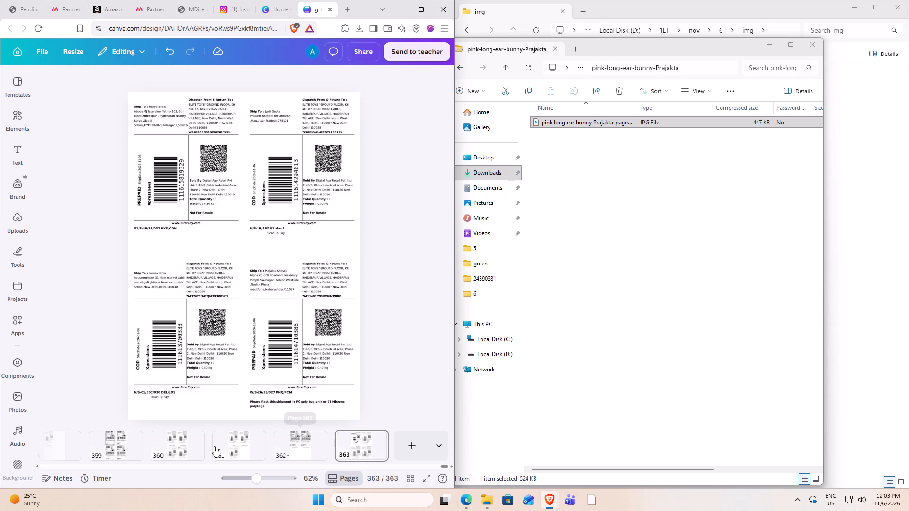
Copy the four product-name captions from page 360 onto page 363 and nudge them up slightly as a group.
{"action": "left_click", "coordinate": [180, 448]}
{"action": "left_click", "coordinate": [187, 254]}
{"action": "right_click", "coordinate": [187, 254]}
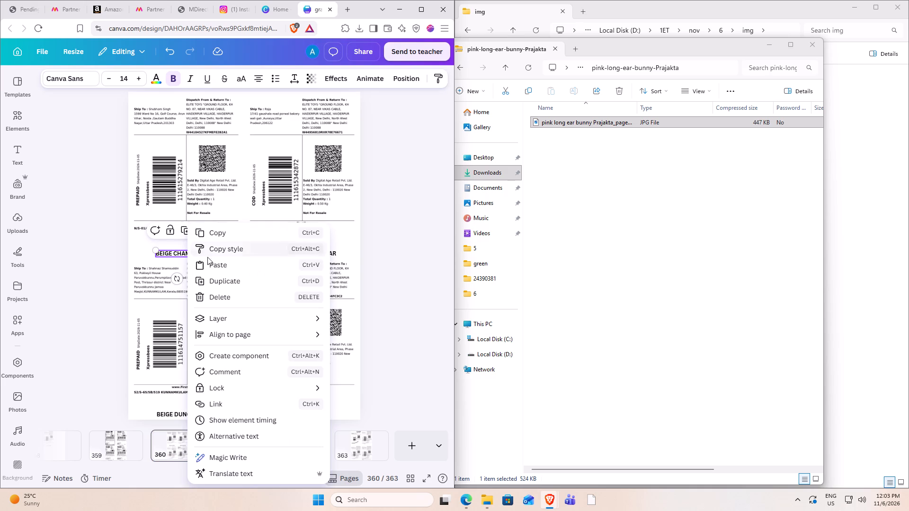
{"action": "left_click", "coordinate": [362, 383]}
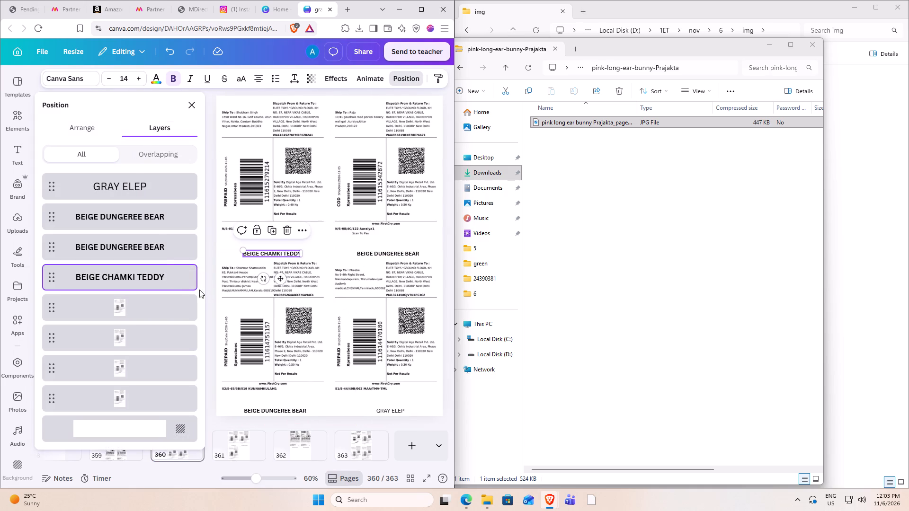
{"action": "left_click", "coordinate": [160, 258], "text": "ctrl"}
{"action": "left_click", "coordinate": [159, 218], "text": "ctrl"}
{"action": "left_click", "coordinate": [159, 190], "text": "ctrl"}
{"action": "right_click", "coordinate": [159, 190]}
{"action": "left_click", "coordinate": [190, 203]}
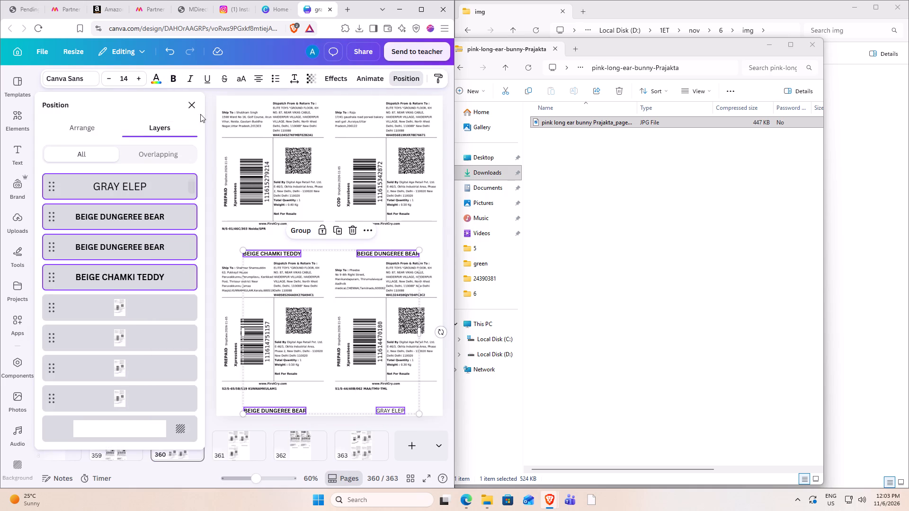
{"action": "left_click", "coordinate": [195, 105]}
{"action": "left_click", "coordinate": [355, 440]}
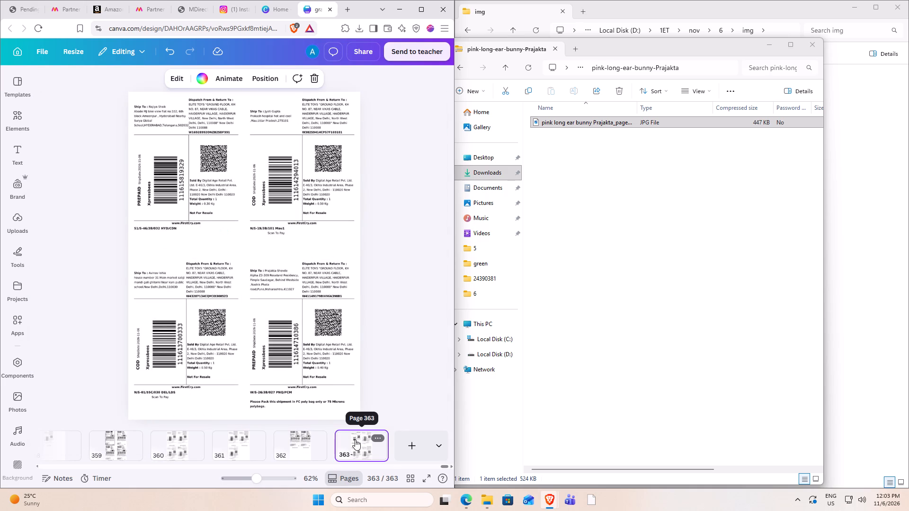
{"action": "key", "text": "ctrl+v"}
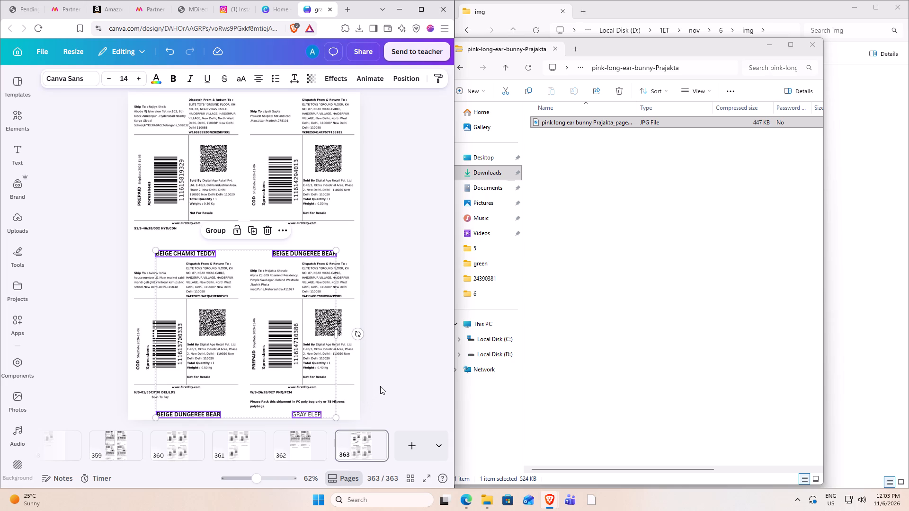
{"action": "key", "text": "Up"}
{"action": "key", "text": "Up"}
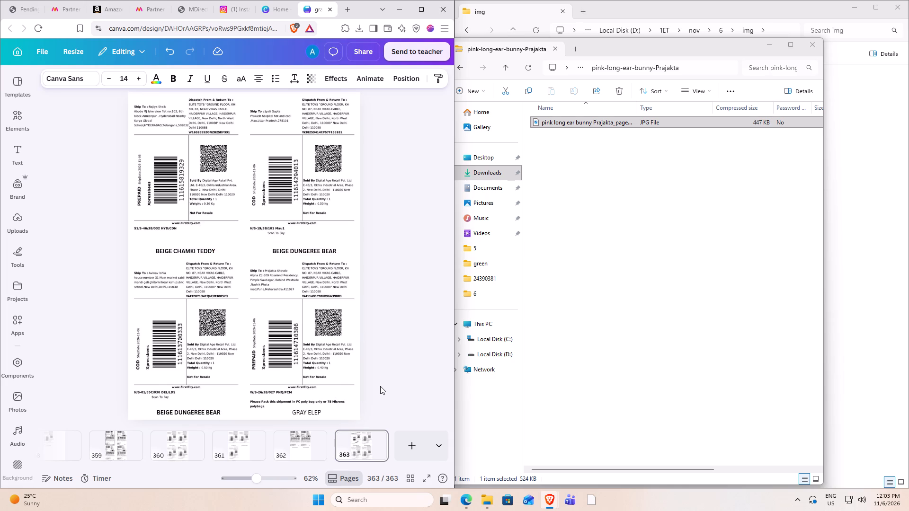
Nudge the two lower labels on page 363 up together, to the level of the middle captions.
{"action": "left_click", "coordinate": [390, 349]}
{"action": "left_click_drag", "start_coordinate": [420, 345], "coordinate": [123, 335]}
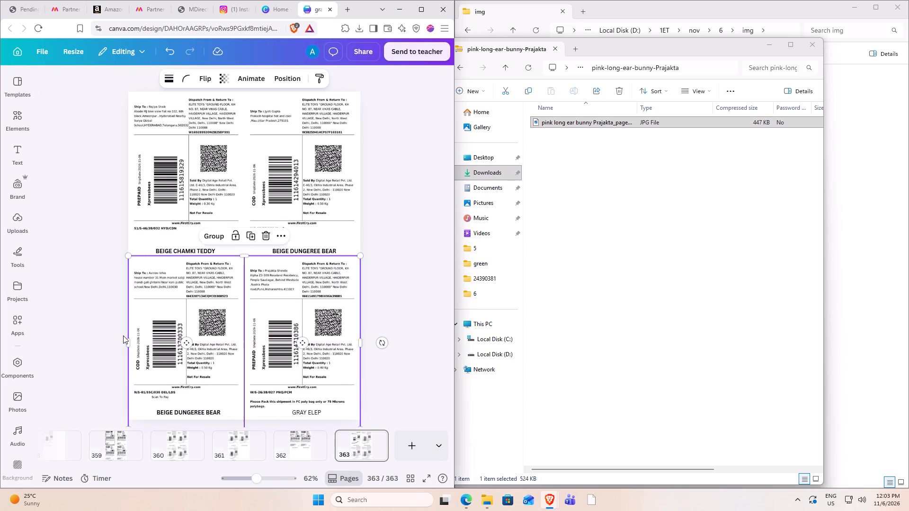
{"action": "key", "text": "Up"}
{"action": "key", "text": "Up"}
{"action": "key", "text": "Up"}
{"action": "key", "text": "Up"}
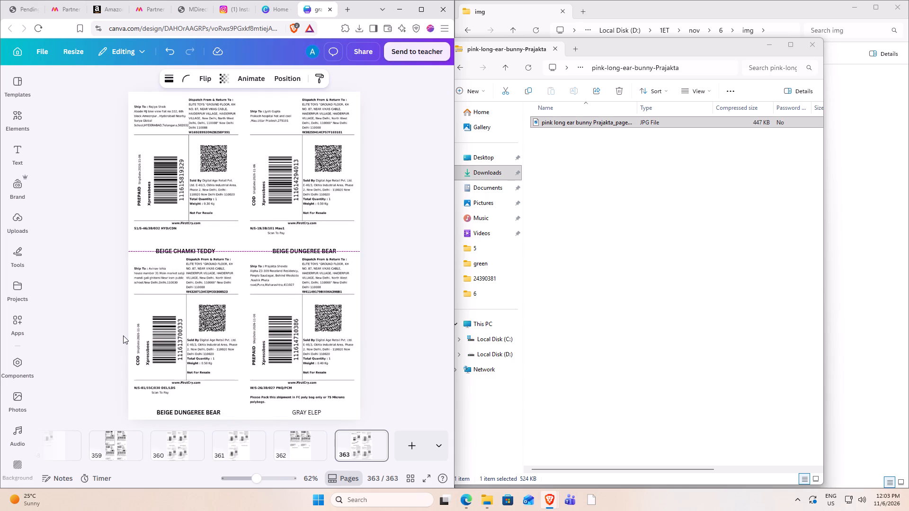
{"action": "key", "text": "Up"}
{"action": "key", "text": "Down"}
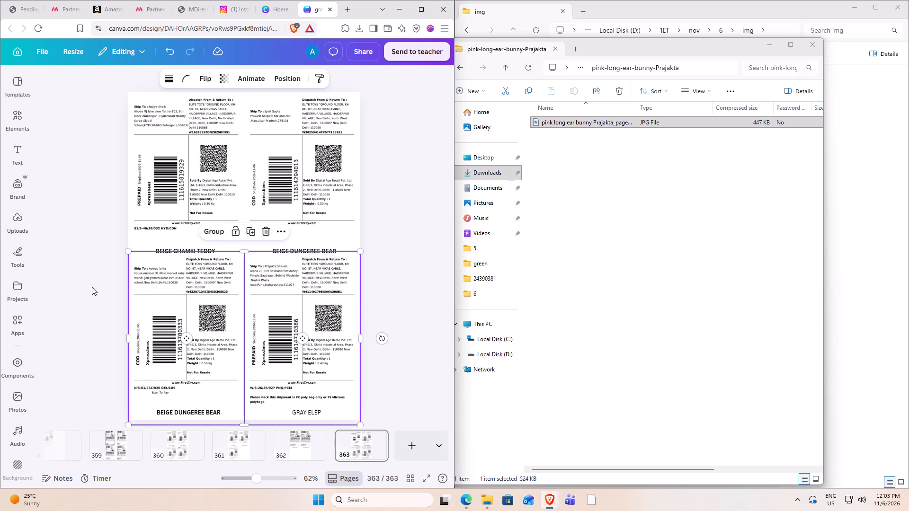
{"action": "left_click", "coordinate": [75, 278]}
Nudge the BEIGE CHAMKI TEDDY caption up, clear of the lower-left label.
{"action": "left_click", "coordinate": [162, 252]}
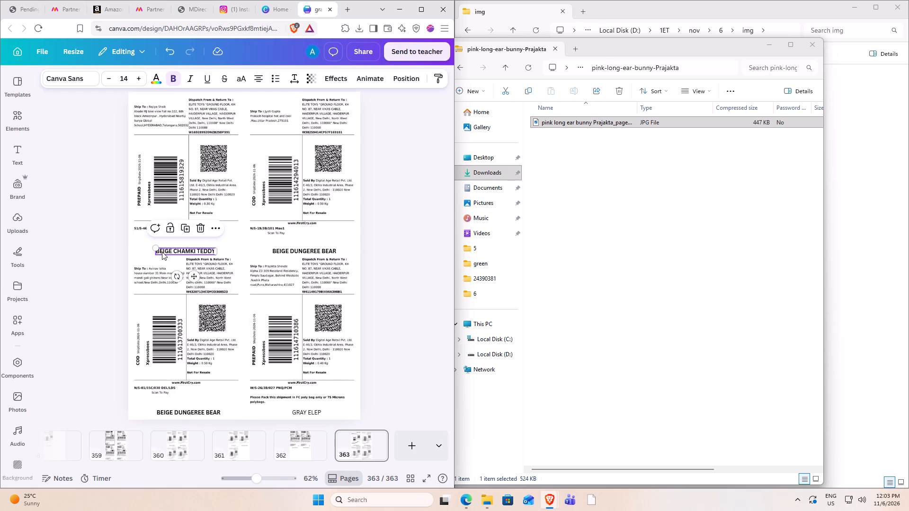
{"action": "key", "text": "Up"}
{"action": "key", "text": "Up"}
{"action": "key", "text": "Up"}
{"action": "key", "text": "Up"}
{"action": "key", "text": "Up"}
{"action": "key", "text": "Up"}
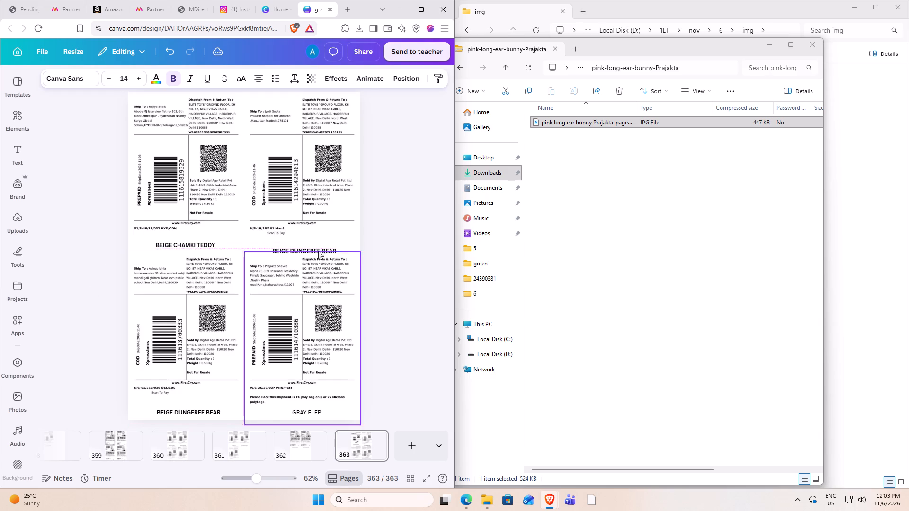
Nudge the BEIGE DUNGEREE BEAR caption under the upper-right label up, level with the BEIGE CHAMKI TEDDY caption.
{"action": "left_click", "coordinate": [318, 249]}
{"action": "key", "text": "Up"}
{"action": "key", "text": "Up"}
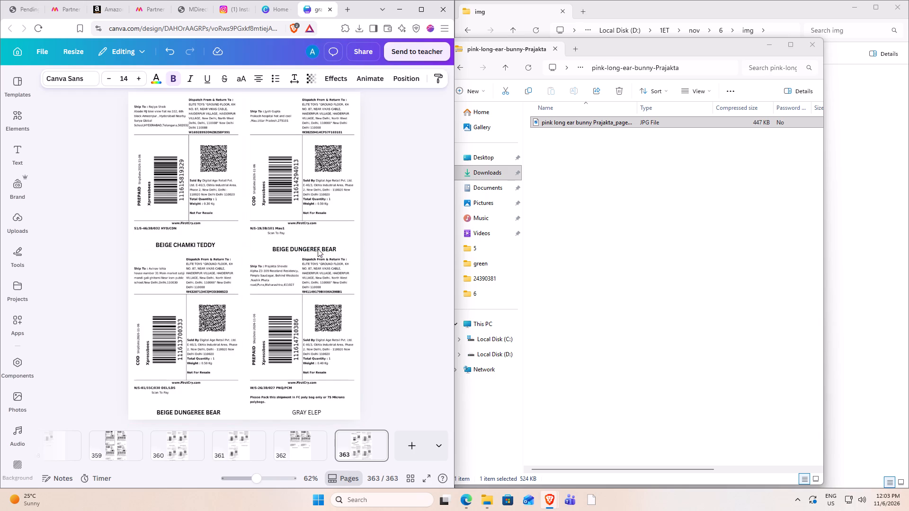
{"action": "key", "text": "Up"}
{"action": "key", "text": "Up"}
{"action": "key", "text": "Up"}
{"action": "key", "text": "Up"}
{"action": "key", "text": "Up"}
{"action": "key", "text": "Down"}
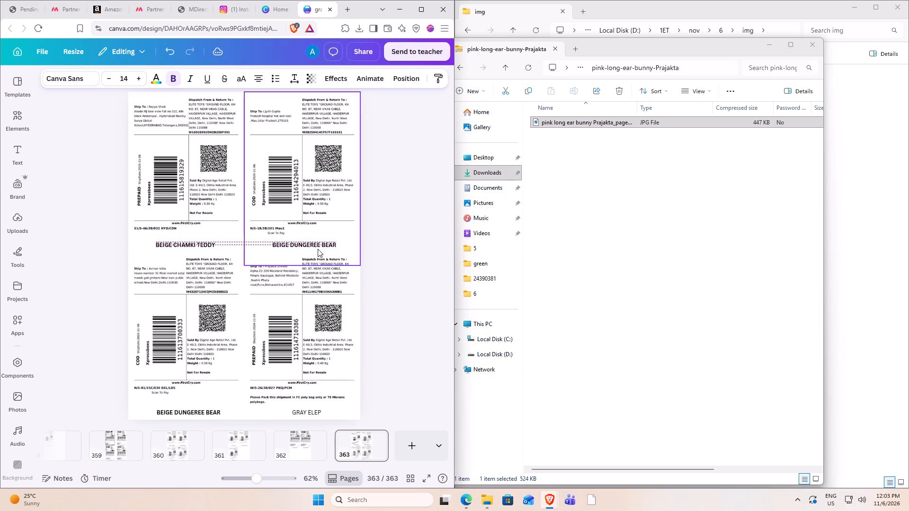
Nudge both lower labels on page 363 further up together, so their bottom edges meet the page's bottom edge.
{"action": "left_click", "coordinate": [71, 317]}
{"action": "left_click_drag", "start_coordinate": [44, 315], "coordinate": [427, 338]}
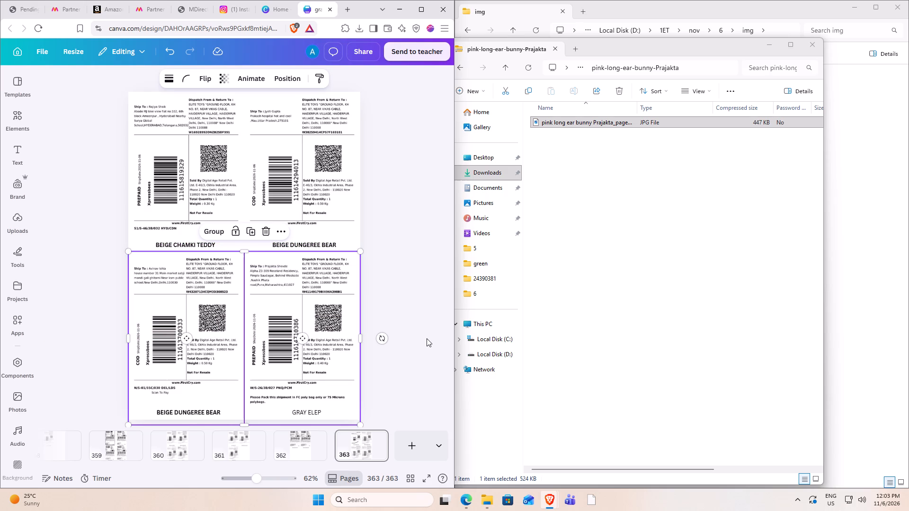
{"action": "key", "text": "Up"}
{"action": "key", "text": "Up"}
{"action": "key", "text": "Up"}
{"action": "key", "text": "Up"}
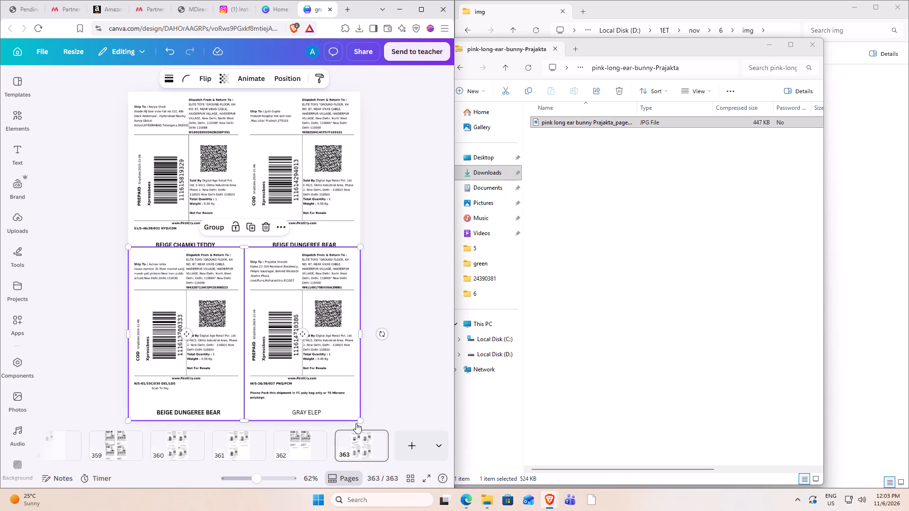
{"action": "left_click", "coordinate": [430, 364]}
Switch to File Explorer and open the 1ET > nov > 6 folder to check the product names of the order PDFs.
{"action": "left_click", "coordinate": [499, 64]}
{"action": "left_click", "coordinate": [513, 66]}
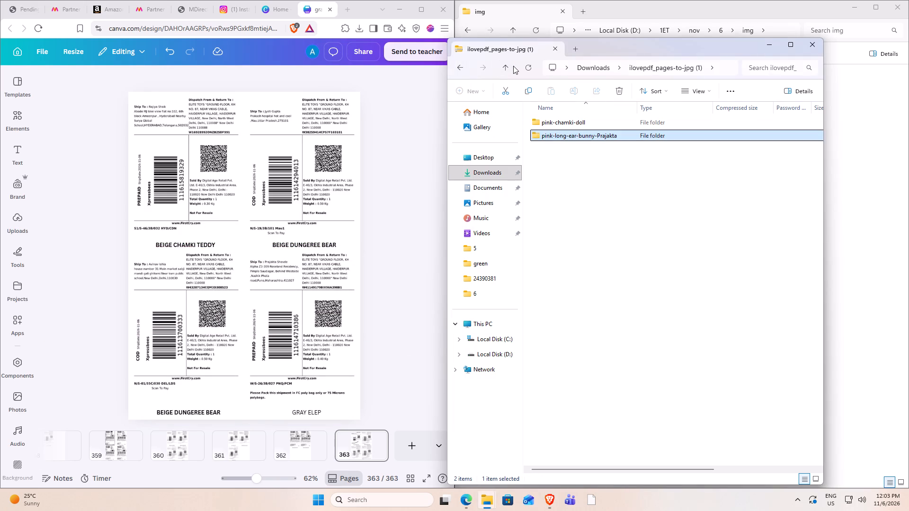
{"action": "left_click", "coordinate": [504, 65]}
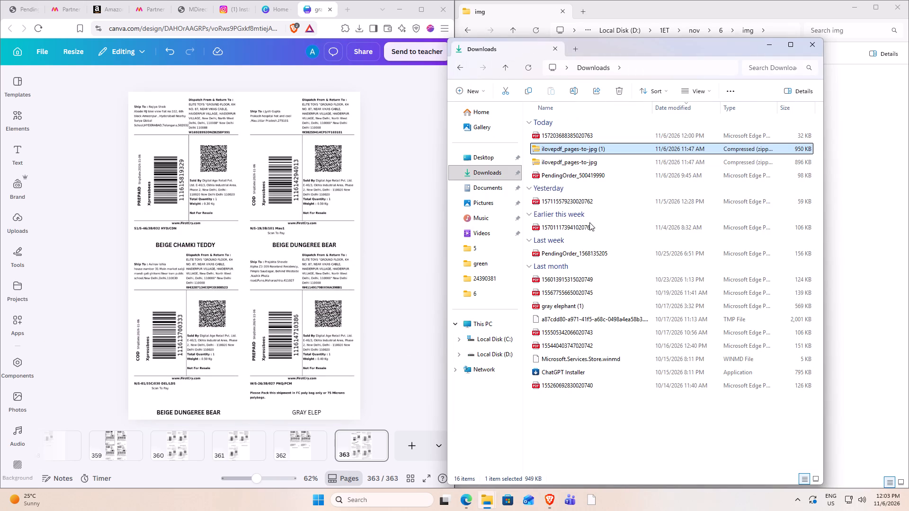
{"action": "left_click", "coordinate": [515, 356]}
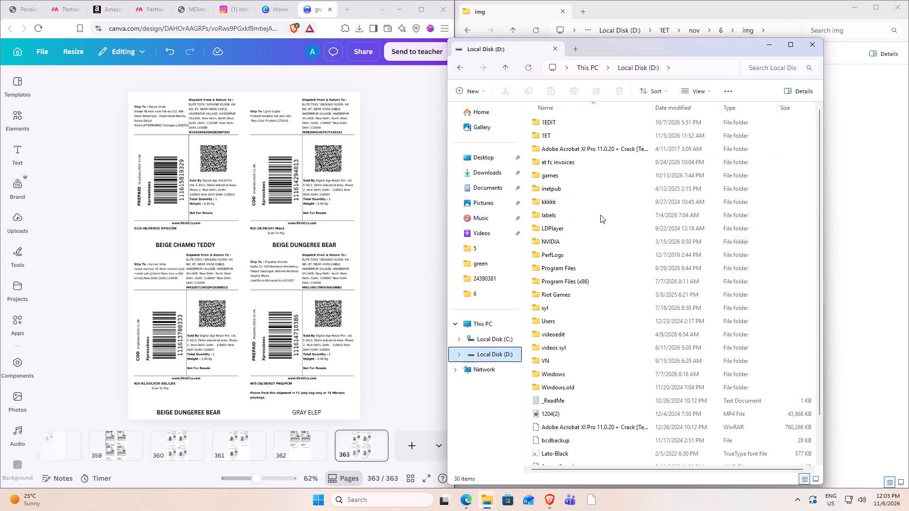
{"action": "left_click", "coordinate": [468, 337]}
{"action": "left_click", "coordinate": [495, 296]}
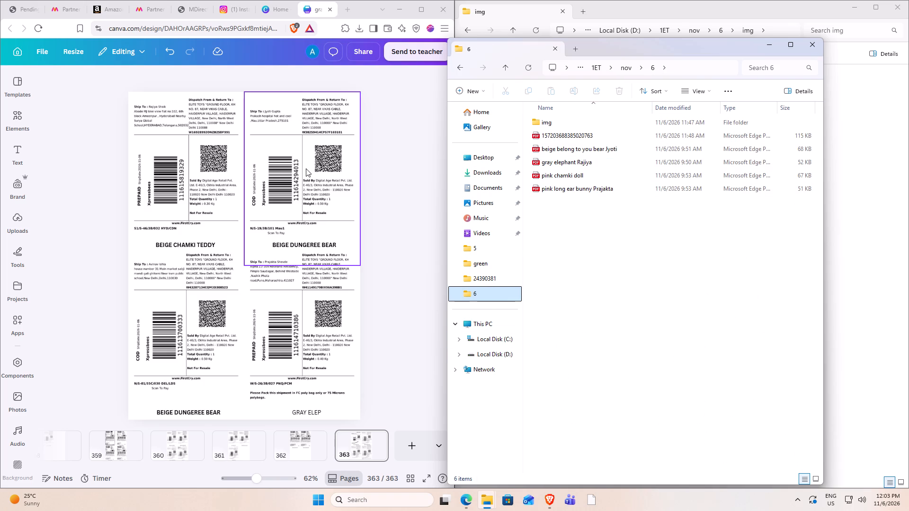
Change the caption under page 363's upper-left label to GRAY ELEPHANT.
{"action": "scroll", "coordinate": [300, 179], "scroll_direction": "up", "scroll_amount": 2, "text": "ctrl"}
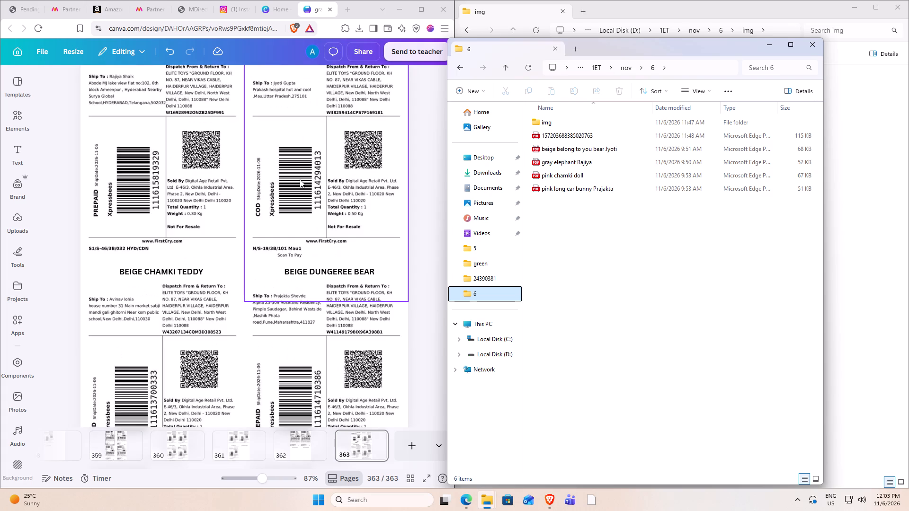
{"action": "scroll", "coordinate": [300, 179], "scroll_direction": "up", "scroll_amount": 1}
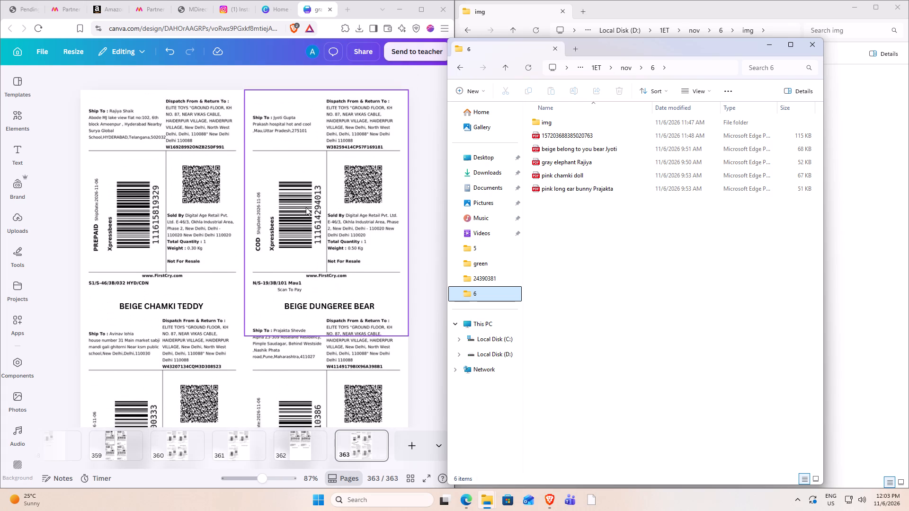
{"action": "double_click", "coordinate": [165, 309]}
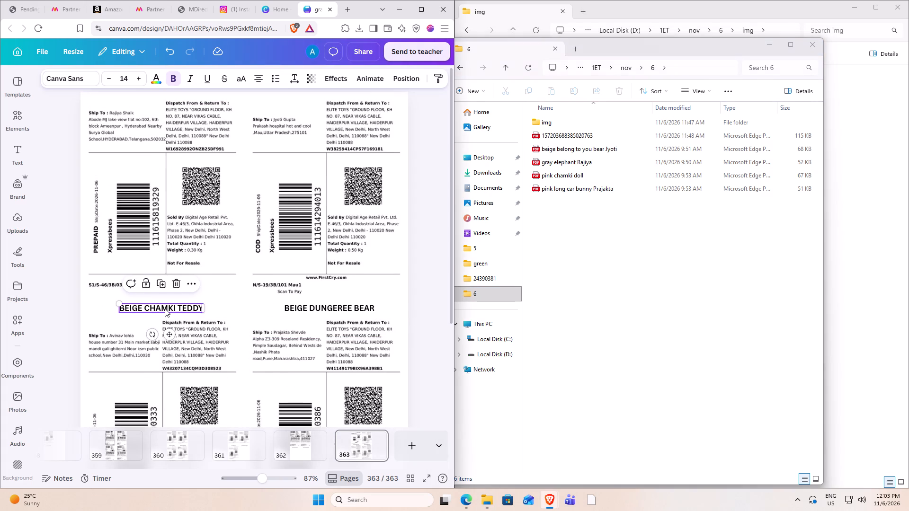
{"action": "type", "text": "GRA"}
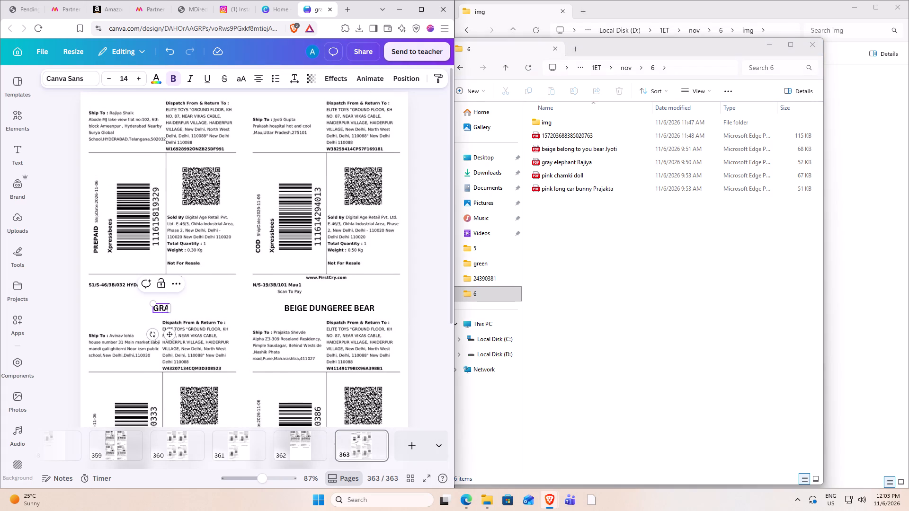
{"action": "type", "text": "Y ELEPHA"}
{"action": "key", "text": "shift+n"}
{"action": "key", "text": "shift+t"}
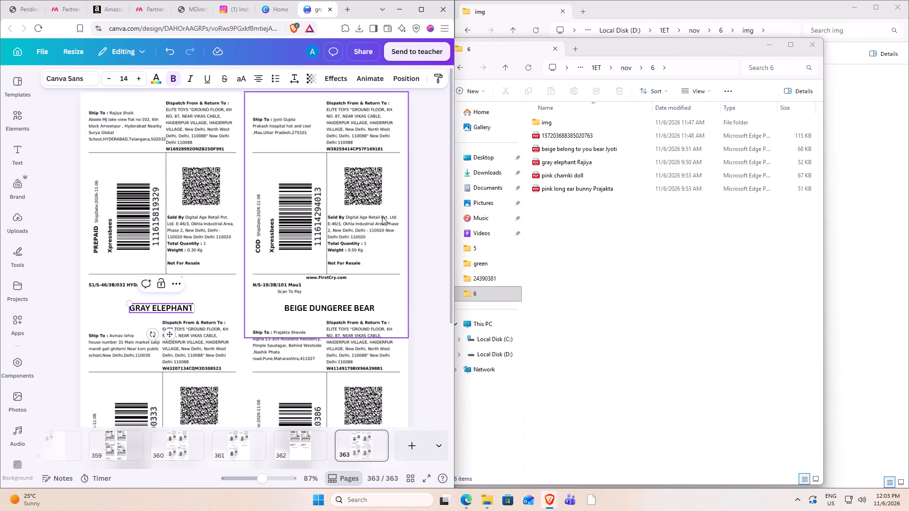
Change the caption under page 363's upper-right label to BEIGE BELONG TO YOU BEAR.
{"action": "double_click", "coordinate": [350, 306]}
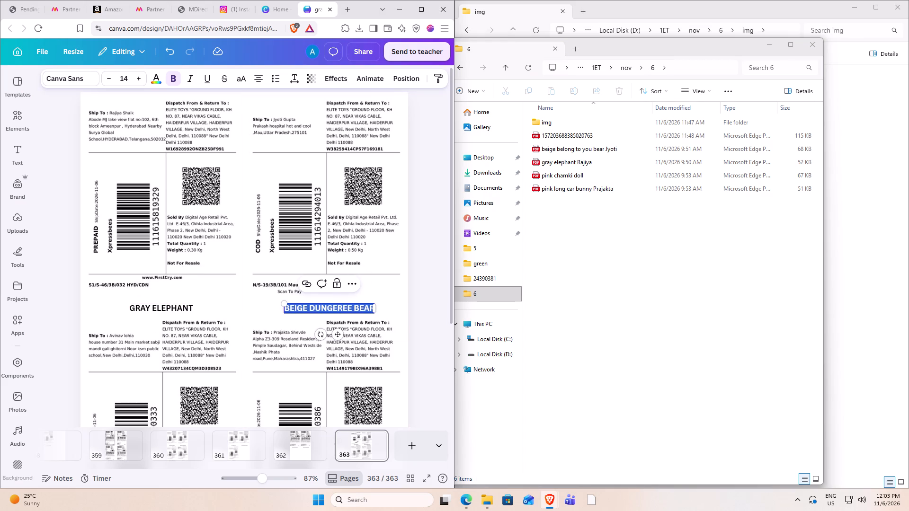
{"action": "left_click", "coordinate": [326, 307]}
{"action": "left_click_drag", "start_coordinate": [312, 308], "coordinate": [317, 311]}
{"action": "left_click_drag", "start_coordinate": [310, 311], "coordinate": [317, 313]}
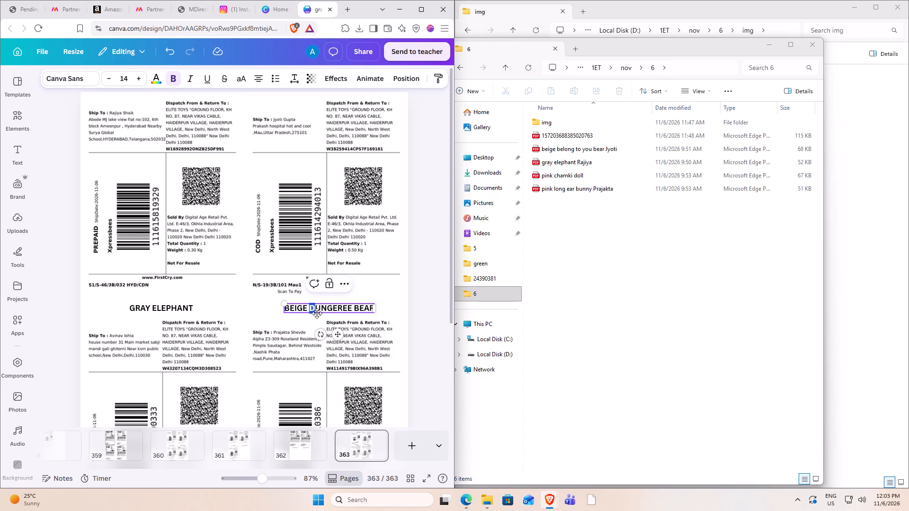
{"action": "left_click_drag", "start_coordinate": [317, 313], "coordinate": [389, 307]}
{"action": "type", "text": "BE"}
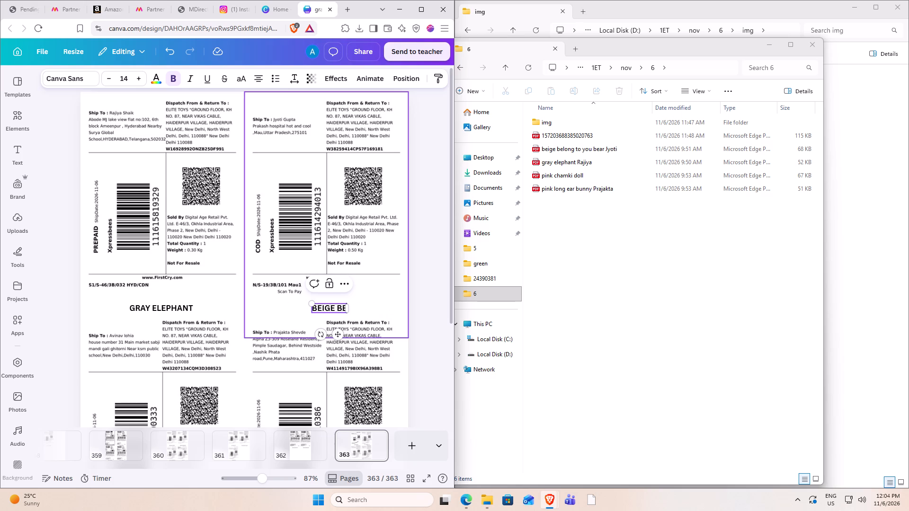
{"action": "type", "text": "LONG TO YOU BEAR"}
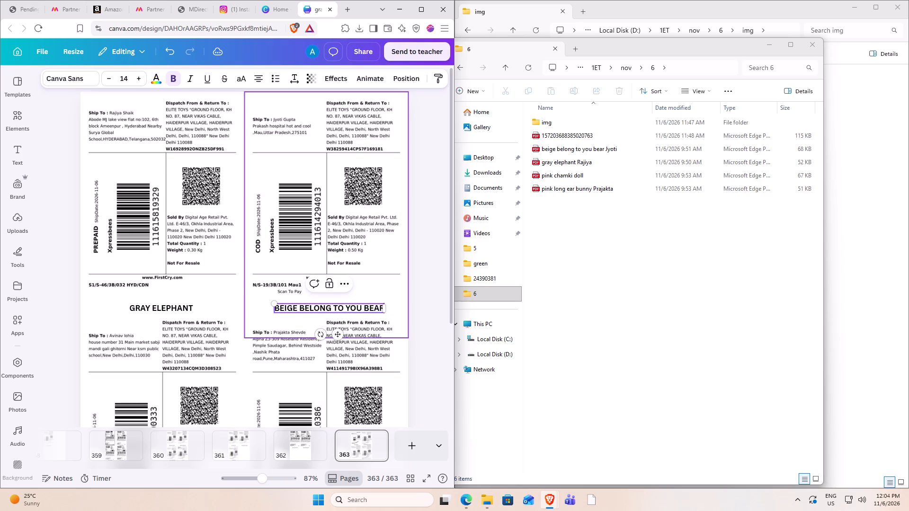
{"action": "scroll", "coordinate": [389, 307], "scroll_direction": "down", "scroll_amount": 5}
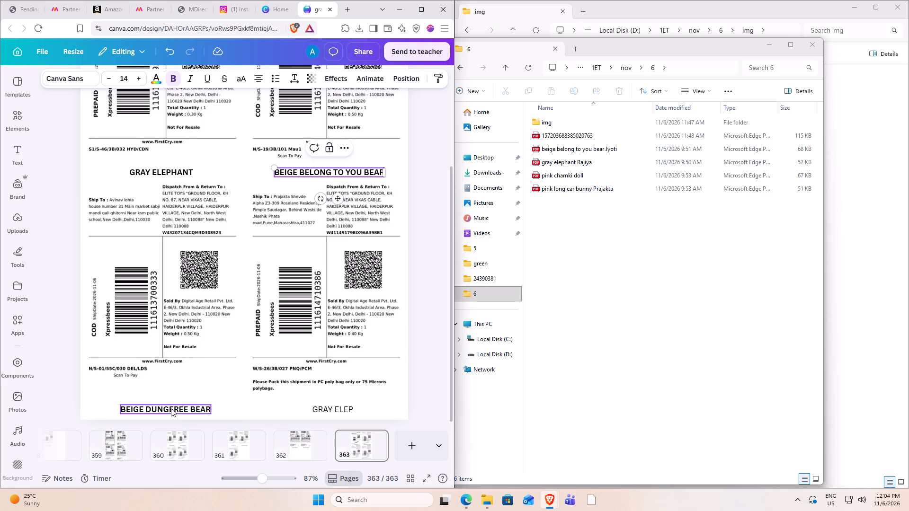
Check the pink chamki doll PDF against page 363's lower-left label and change that label's caption to PINK CHAMKI DOLL.
{"action": "double_click", "coordinate": [544, 169]}
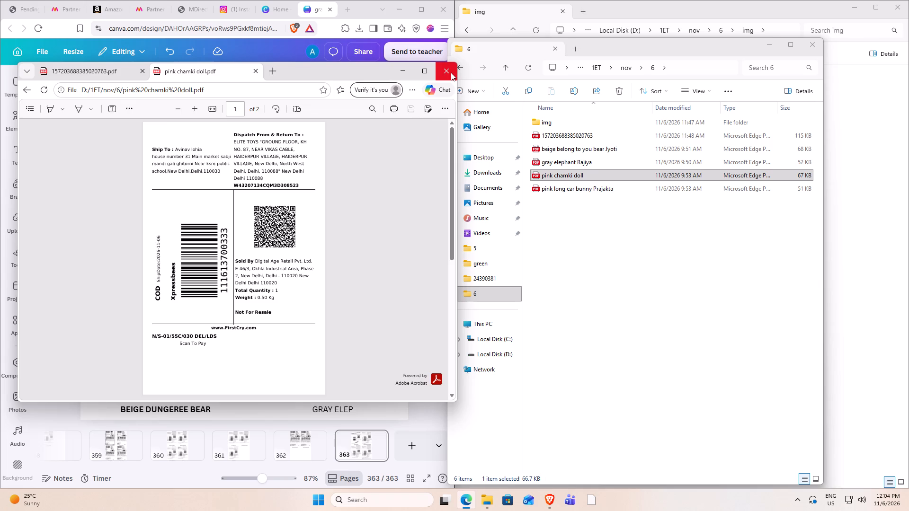
{"action": "left_click", "coordinate": [451, 72]}
{"action": "double_click", "coordinate": [168, 408]}
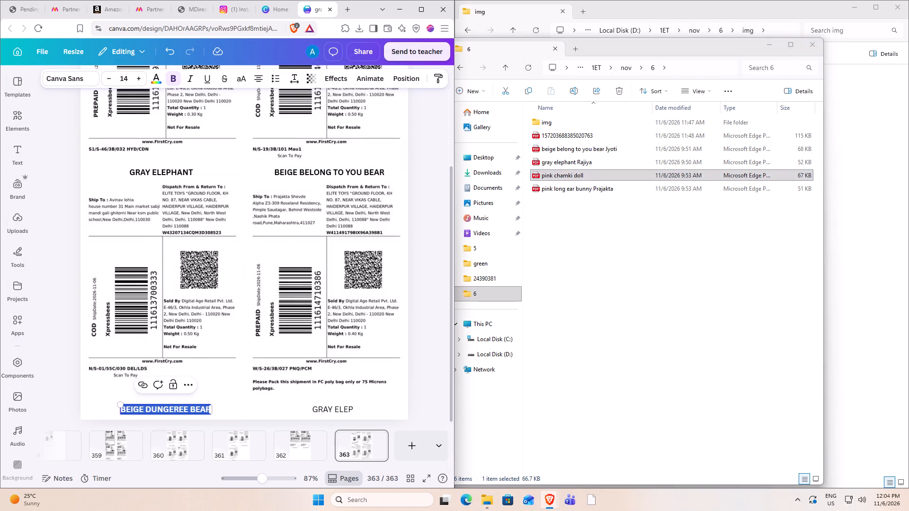
{"action": "type", "text": "PI"}
{"action": "type", "text": "NK CHAMKI DOLL"}
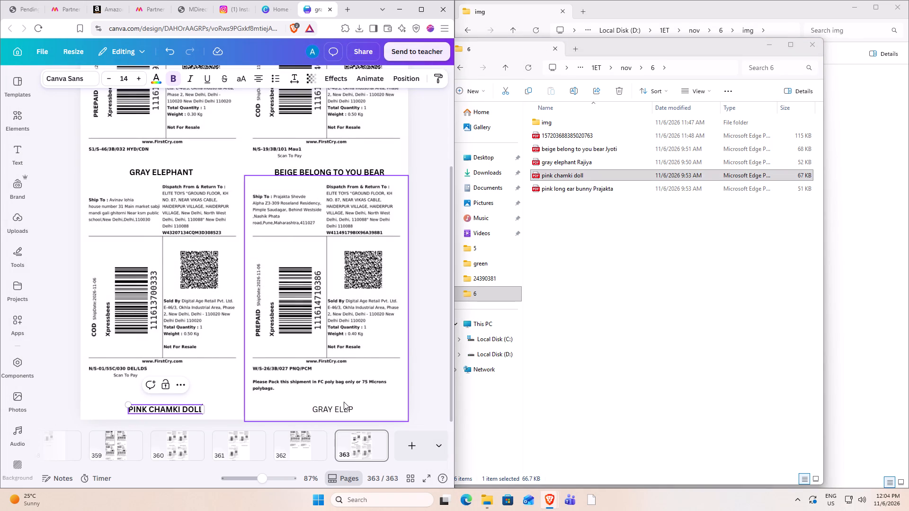
Change the caption under page 363's lower-right label to PINK LONG EAR BUNNY.
{"action": "double_click", "coordinate": [330, 409]}
{"action": "type", "text": "PI"}
{"action": "key", "text": "shift+n"}
{"action": "key", "text": "shift+k"}
{"action": "key", "text": "space"}
{"action": "type", "text": "LONG EAR BUNNT"}
{"action": "key", "text": "shift+BackSpace"}
{"action": "key", "text": "shift+y"}
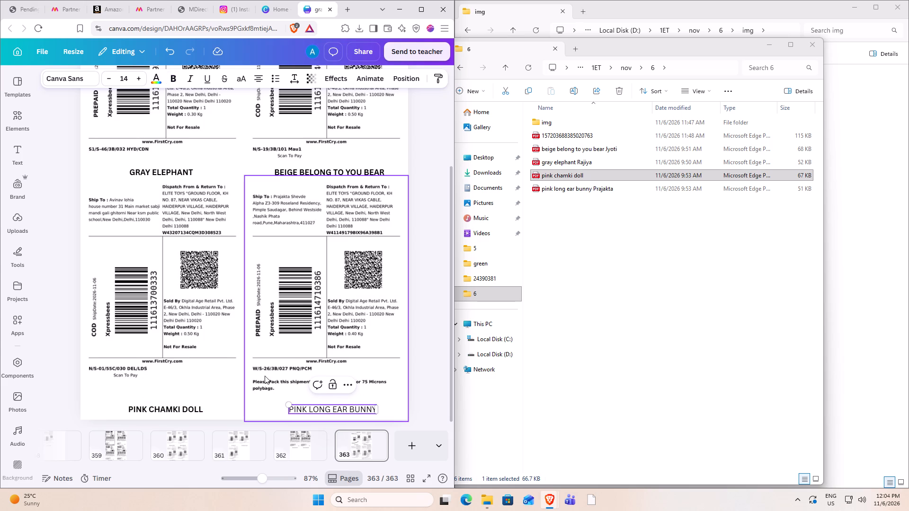
Make the PINK LONG EAR BUNNY caption bold to match the other captions on page 363.
{"action": "triple_click", "coordinate": [301, 415]}
{"action": "double_click", "coordinate": [312, 406]}
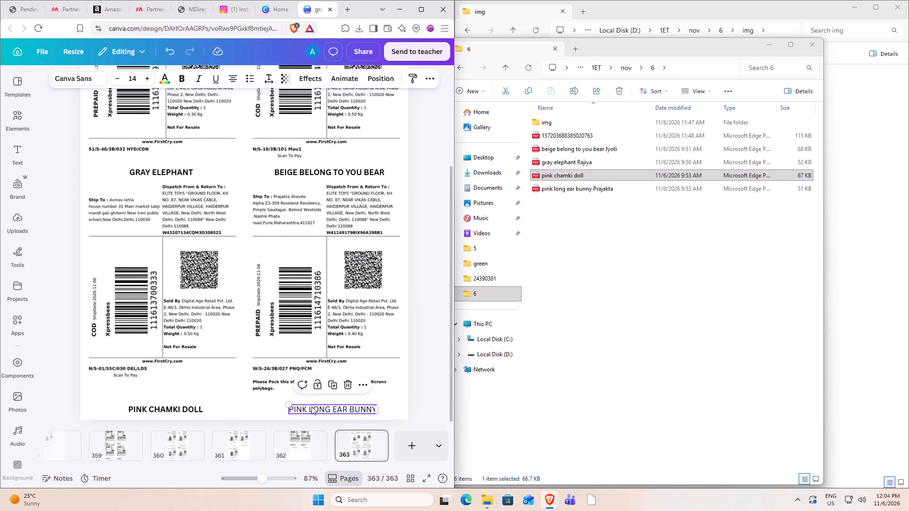
{"action": "double_click", "coordinate": [312, 406]}
{"action": "left_click", "coordinate": [175, 75]}
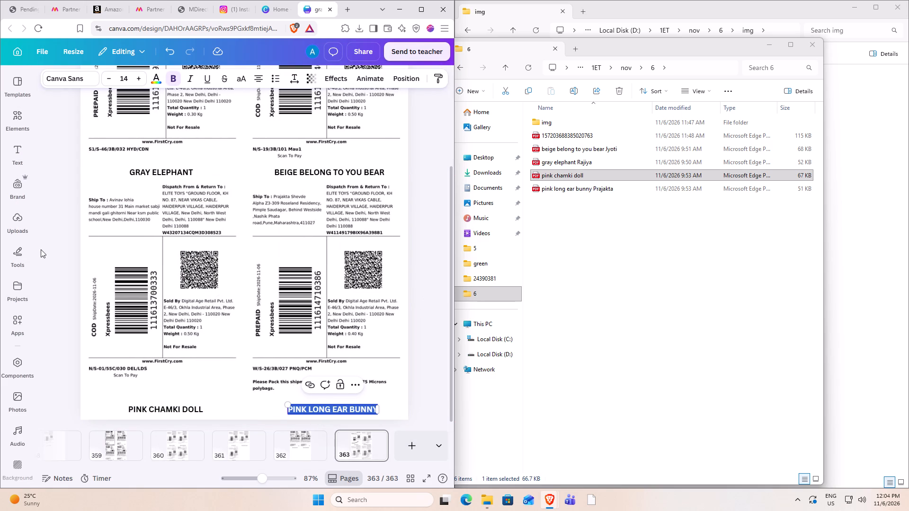
{"action": "left_click", "coordinate": [57, 274]}
Review the finished label layouts and captions on pages 362 and 363 in full view.
{"action": "left_click", "coordinate": [294, 451]}
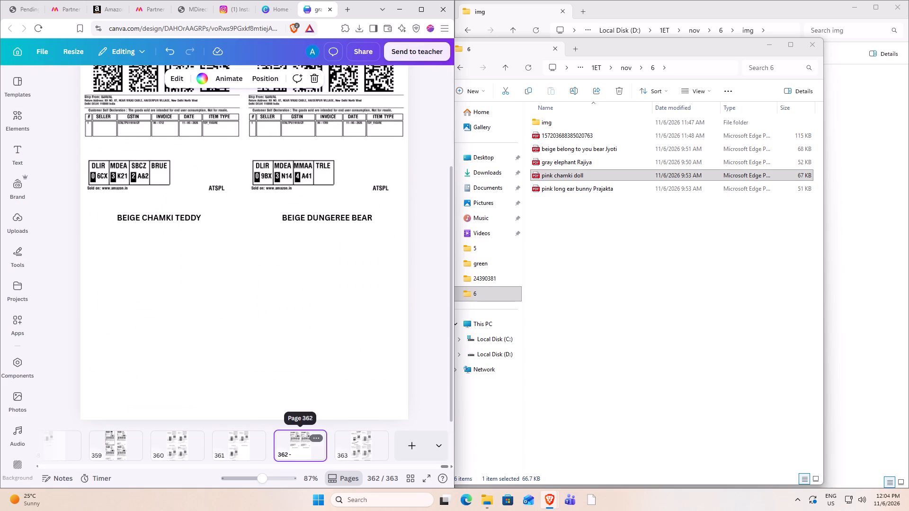
{"action": "scroll", "coordinate": [280, 264], "scroll_direction": "down", "scroll_amount": 3, "text": "ctrl"}
{"action": "left_click", "coordinate": [378, 203]}
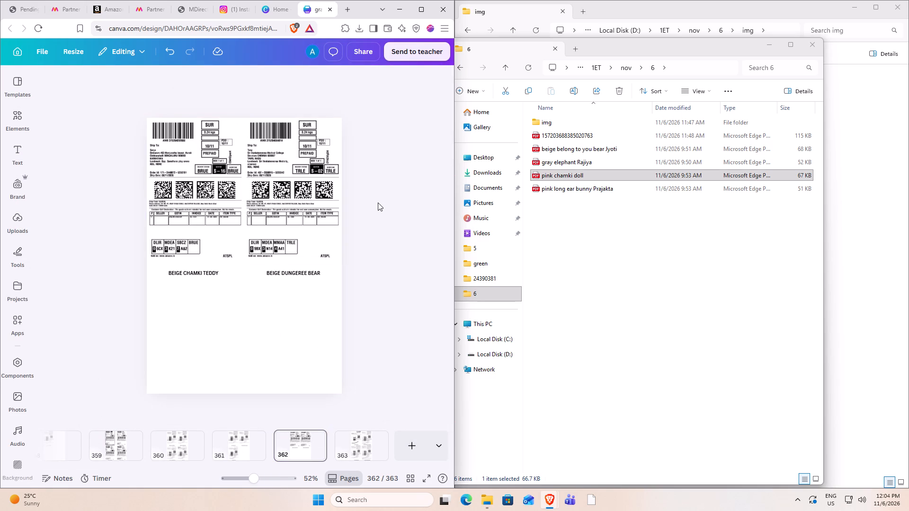
{"action": "scroll", "coordinate": [388, 159], "scroll_direction": "up", "scroll_amount": 1, "text": "ctrl"}
{"action": "left_click", "coordinate": [369, 443]}
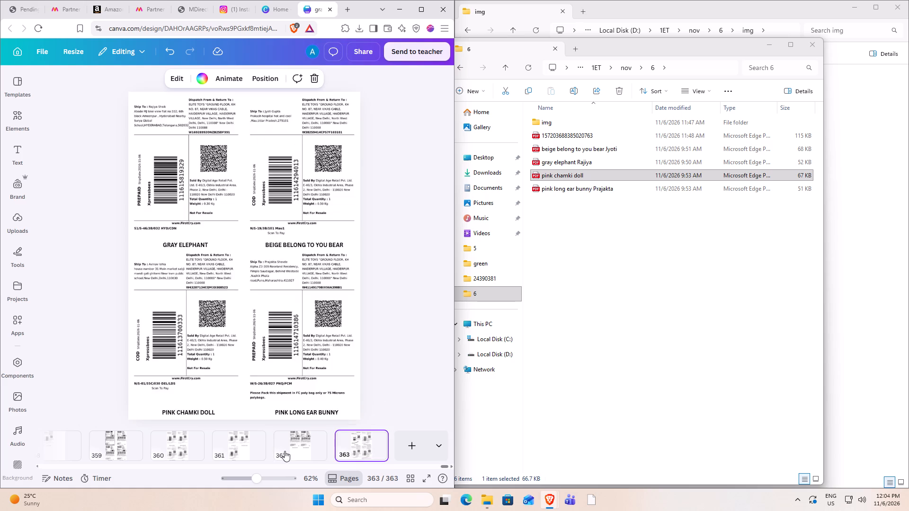
{"action": "left_click", "coordinate": [285, 451]}
{"action": "left_click", "coordinate": [341, 448]}
Set up a PDF download of the design with a custom page selection.
{"action": "left_click", "coordinate": [363, 52]}
{"action": "left_click", "coordinate": [285, 288]}
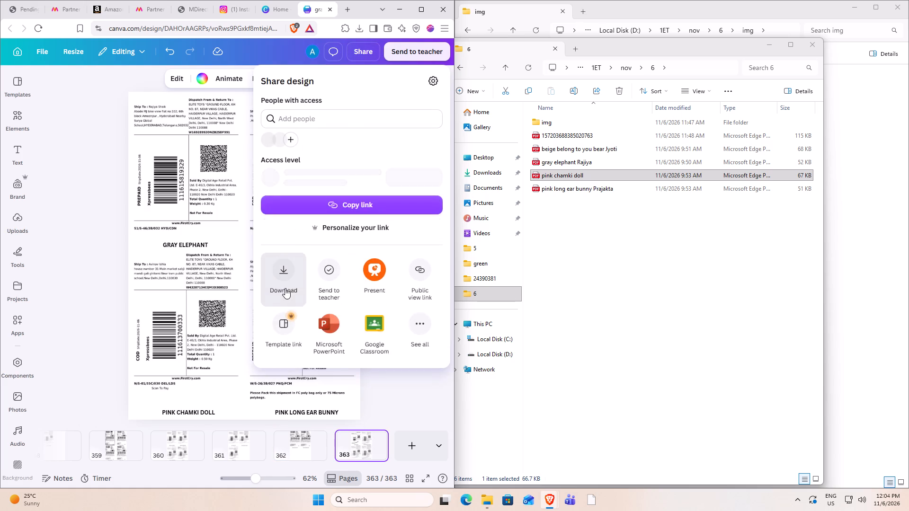
{"action": "left_click", "coordinate": [417, 229]}
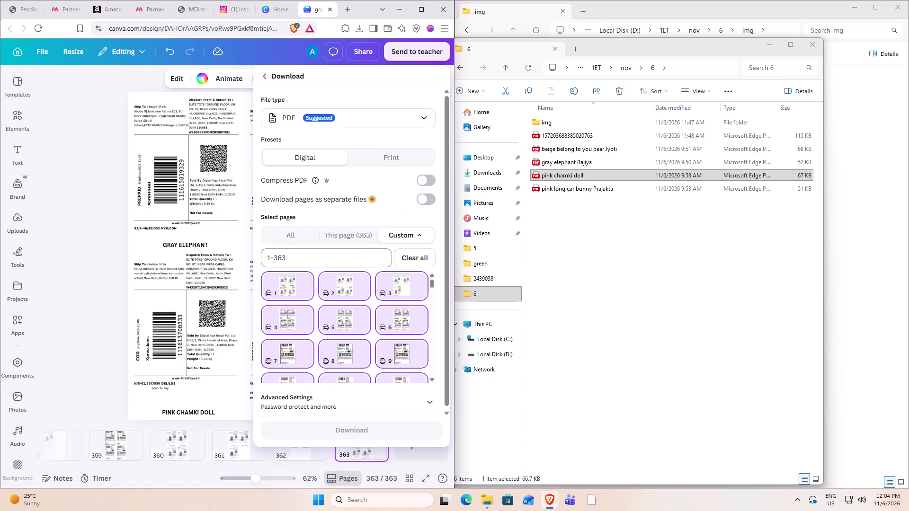
{"action": "left_click_drag", "start_coordinate": [269, 258], "coordinate": [245, 254]}
{"action": "left_click", "coordinate": [442, 239]}
{"action": "left_click", "coordinate": [400, 235]}
Set the custom page range to 362-363 and download those pages as a PDF.
{"action": "left_click_drag", "start_coordinate": [270, 256], "coordinate": [261, 255]}
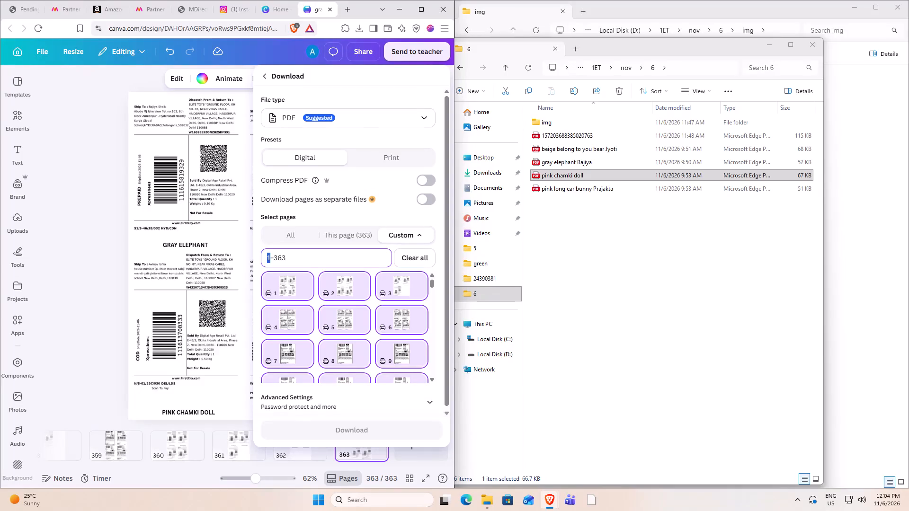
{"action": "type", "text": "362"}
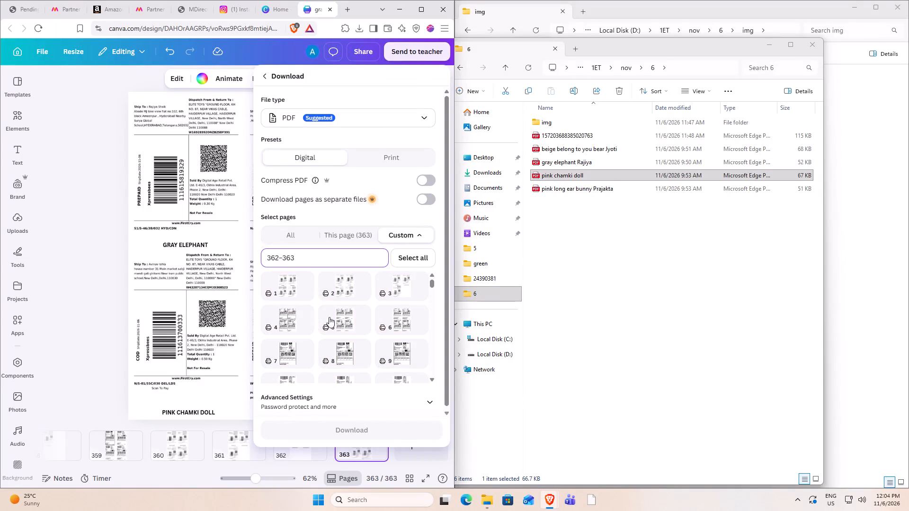
{"action": "left_click", "coordinate": [332, 430]}
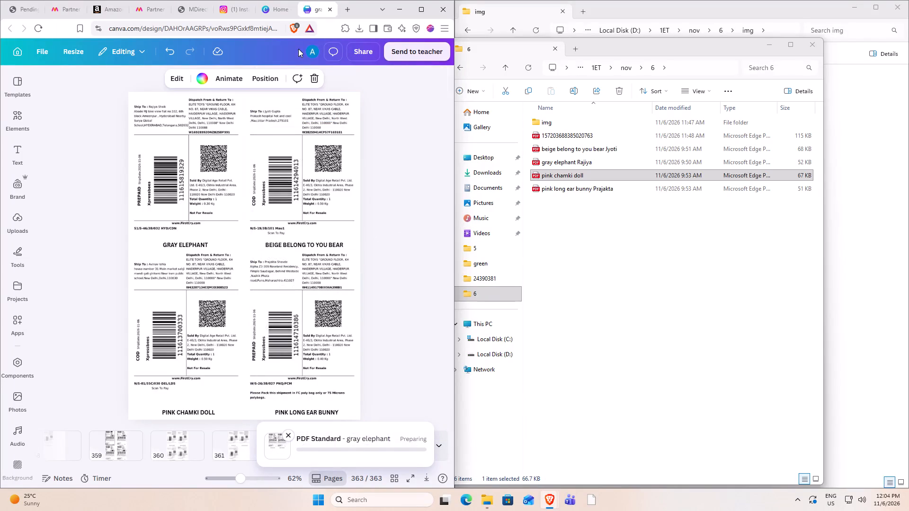
Switch to the Myntra Partner Portal and open Mdirect from it.
{"action": "left_click", "coordinate": [144, 11]}
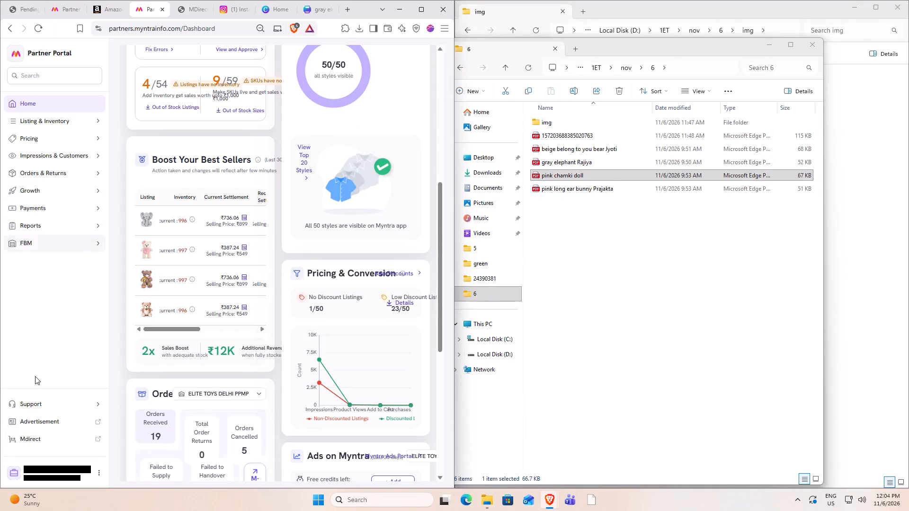
{"action": "left_click", "coordinate": [47, 442]}
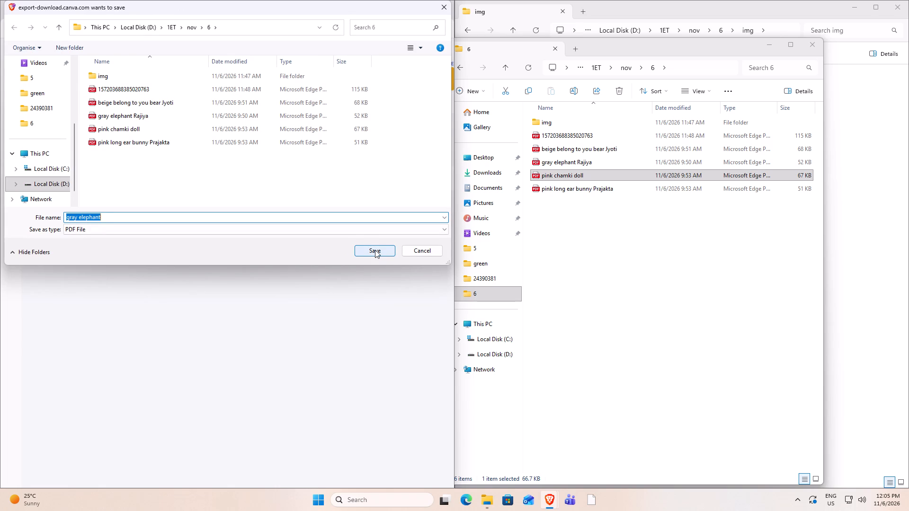
Save the exported PDF in folder 6 under the file name LABEL 06 11.
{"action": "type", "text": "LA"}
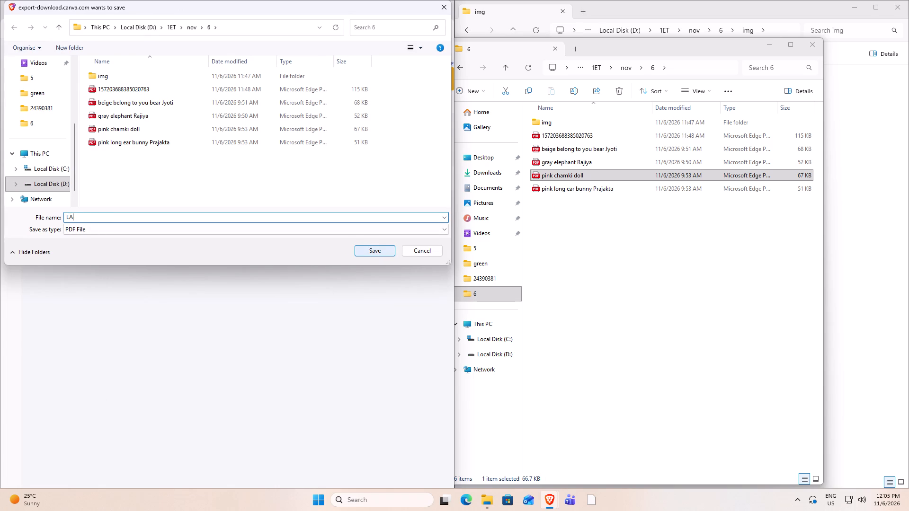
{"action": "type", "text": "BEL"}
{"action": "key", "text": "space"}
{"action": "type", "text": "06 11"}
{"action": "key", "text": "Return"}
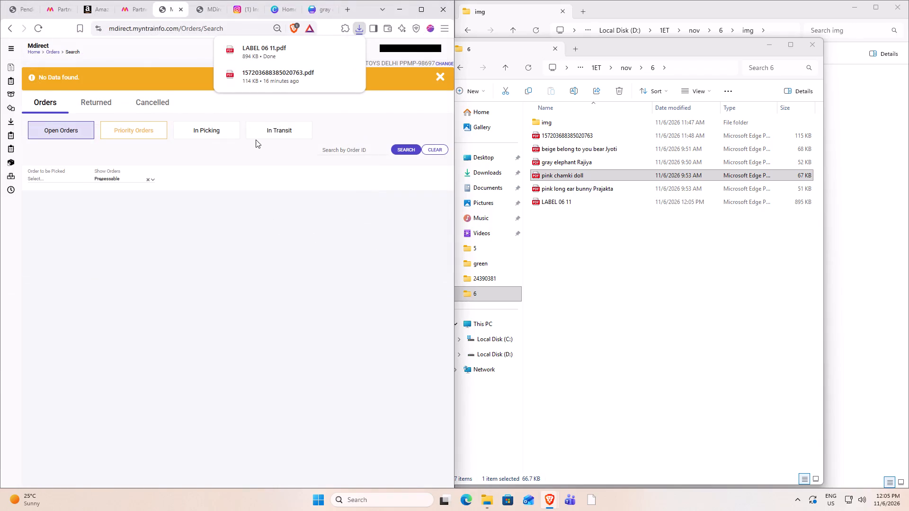
Show the In Transit orders in Mdirect.
{"action": "triple_click", "coordinate": [256, 140]}
Switch to File Explorer and select the LABEL 06 11 PDF in folder 6.
{"action": "left_click", "coordinate": [559, 194]}
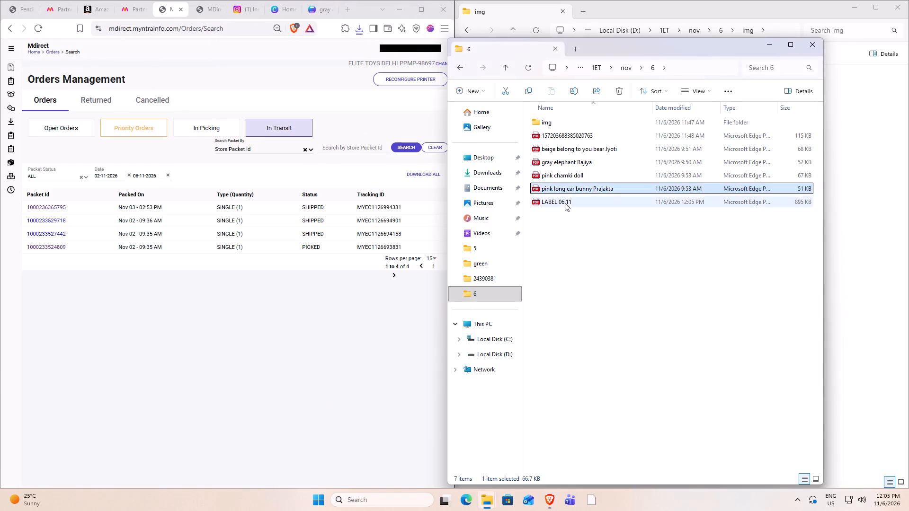
{"action": "left_click", "coordinate": [565, 203]}
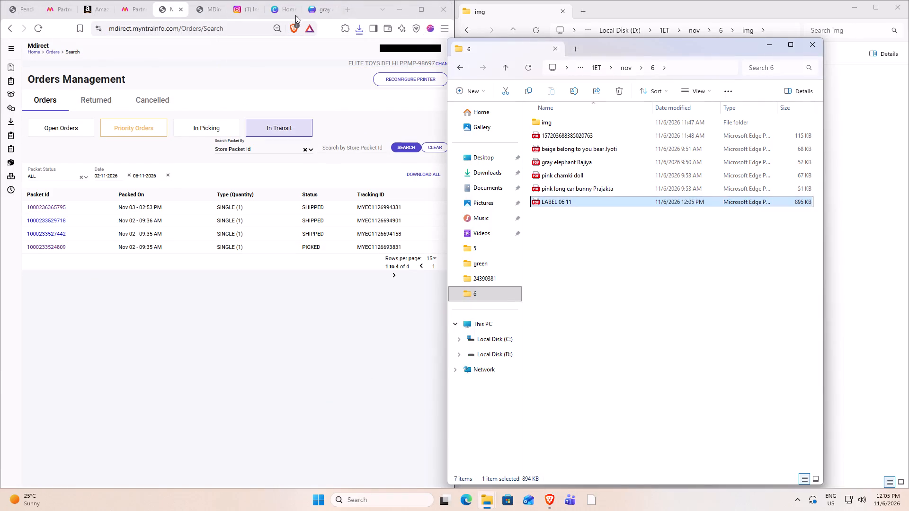
Open WhatsApp Web (web.whatsapp.com) in a new browser tab.
{"action": "left_click", "coordinate": [343, 11]}
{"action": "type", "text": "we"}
{"action": "left_click", "coordinate": [157, 45]}
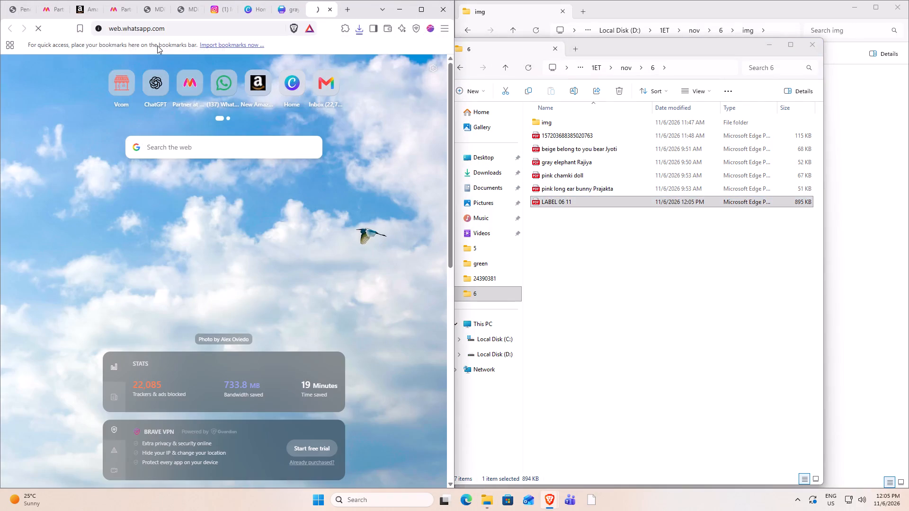